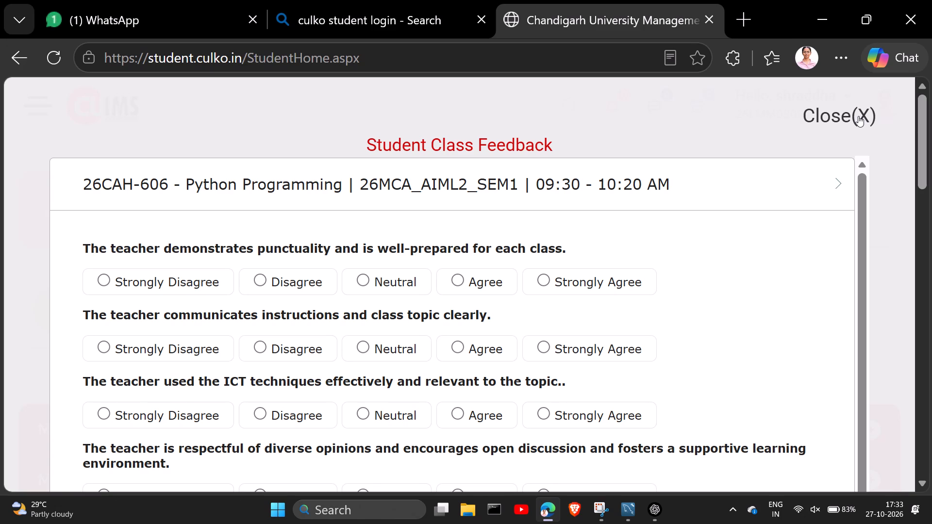
Expand the My Course & Attendance section on the student home page.
{"action": "scroll", "coordinate": [352, 225], "scroll_direction": "down", "scroll_amount": 1}
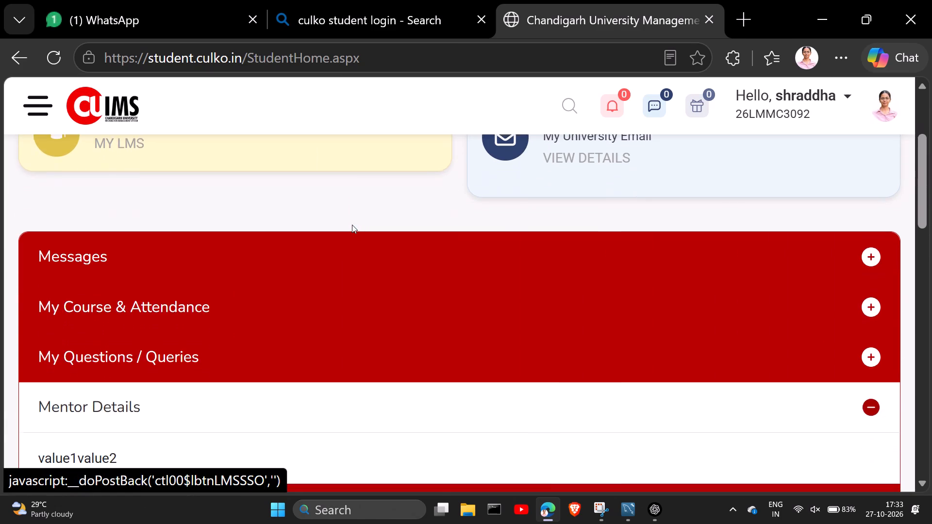
{"action": "scroll", "coordinate": [352, 225], "scroll_direction": "down", "scroll_amount": 4}
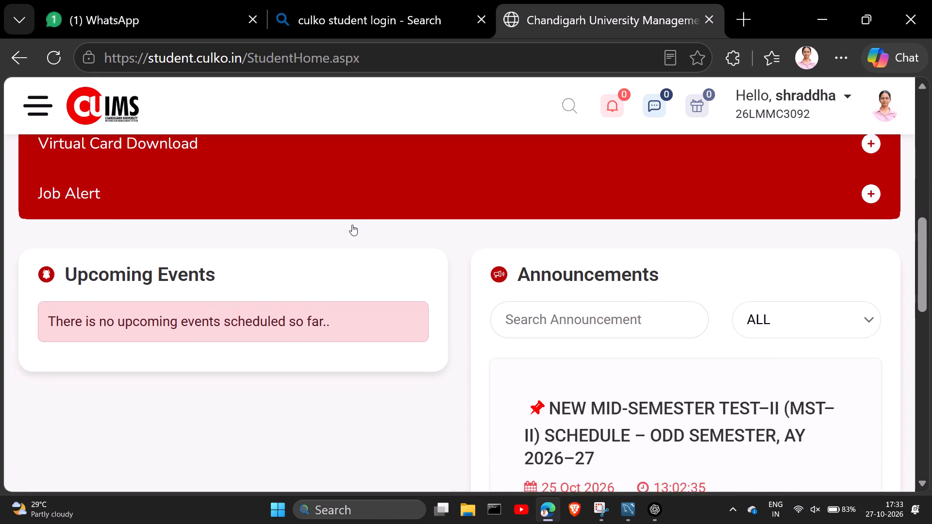
{"action": "scroll", "coordinate": [352, 225], "scroll_direction": "down", "scroll_amount": 2}
{"action": "scroll", "coordinate": [352, 225], "scroll_direction": "up", "scroll_amount": 4}
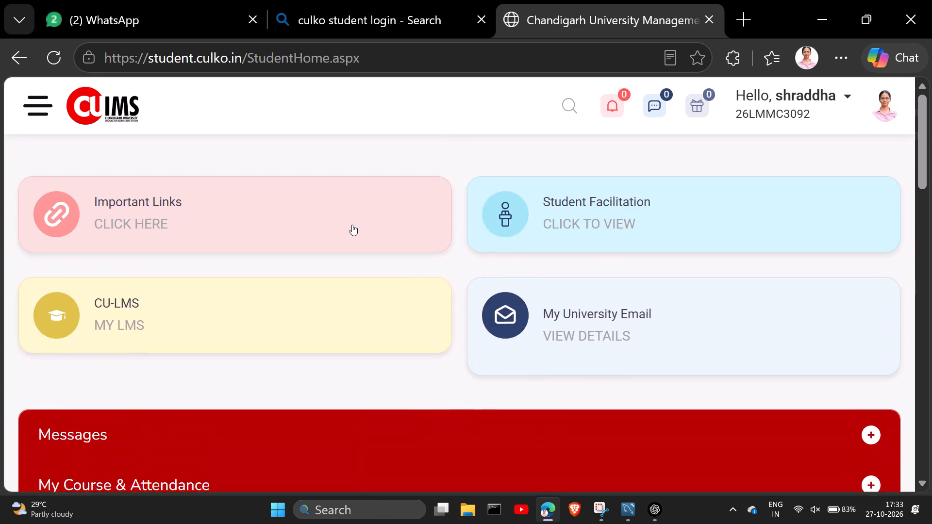
{"action": "scroll", "coordinate": [352, 225], "scroll_direction": "up", "scroll_amount": 1}
{"action": "scroll", "coordinate": [503, 320], "scroll_direction": "down", "scroll_amount": 1}
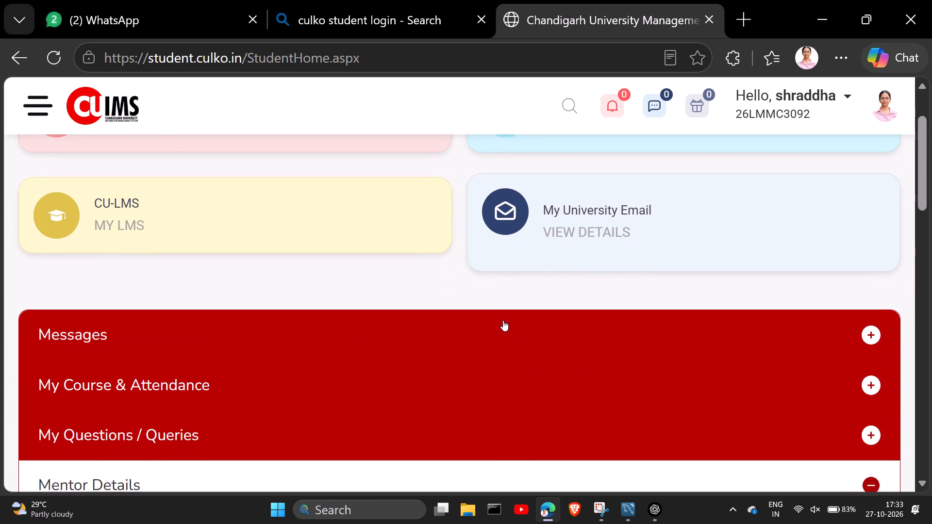
{"action": "scroll", "coordinate": [503, 320], "scroll_direction": "down", "scroll_amount": 1}
{"action": "left_click", "coordinate": [149, 367]}
Open the CU-LMS learning portal from the student home page.
{"action": "scroll", "coordinate": [149, 367], "scroll_direction": "right", "scroll_amount": 1}
{"action": "left_click", "coordinate": [288, 302]}
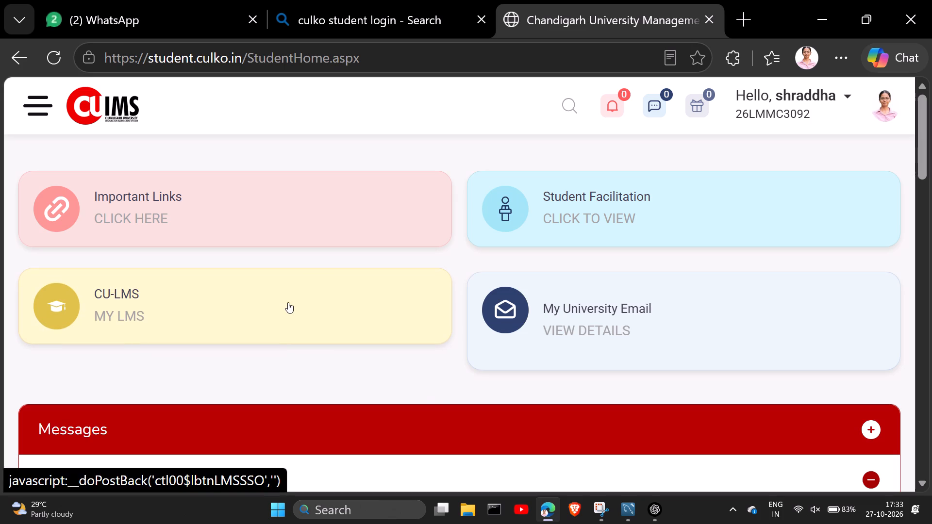
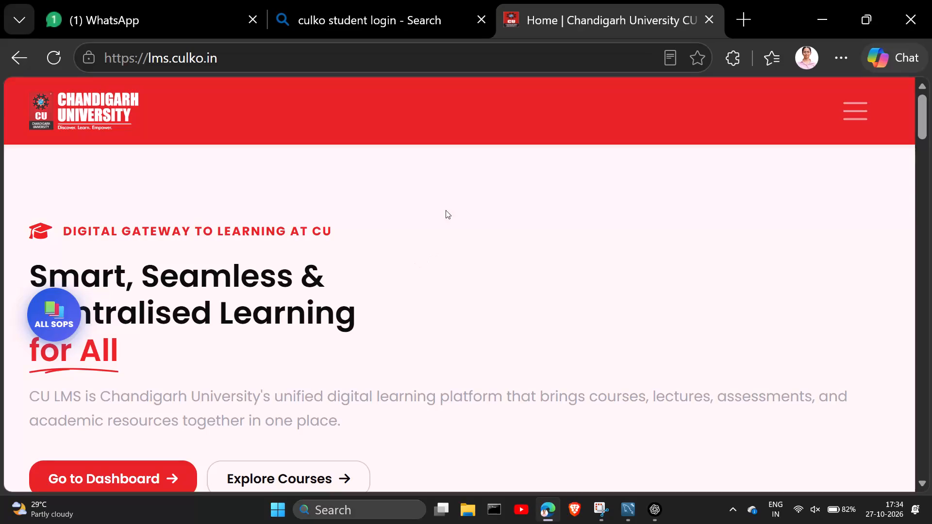
Open the My Courses page from the LMS home page.
{"action": "scroll", "coordinate": [498, 210], "scroll_direction": "down", "scroll_amount": 1}
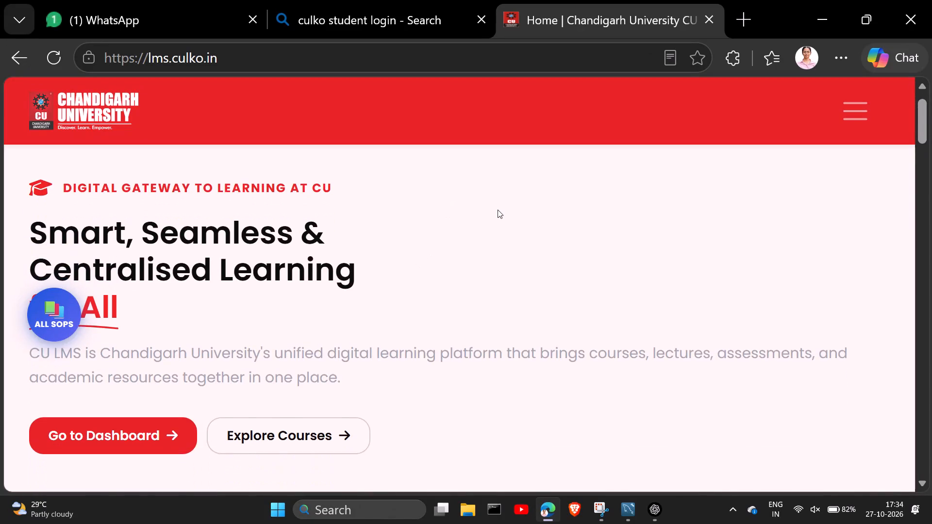
{"action": "scroll", "coordinate": [498, 210], "scroll_direction": "down", "scroll_amount": 7}
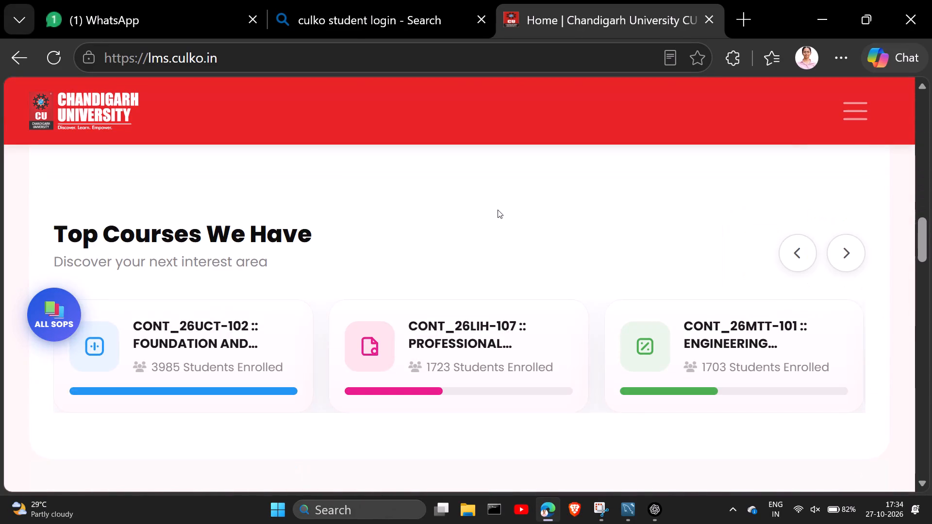
{"action": "scroll", "coordinate": [498, 210], "scroll_direction": "down", "scroll_amount": 7}
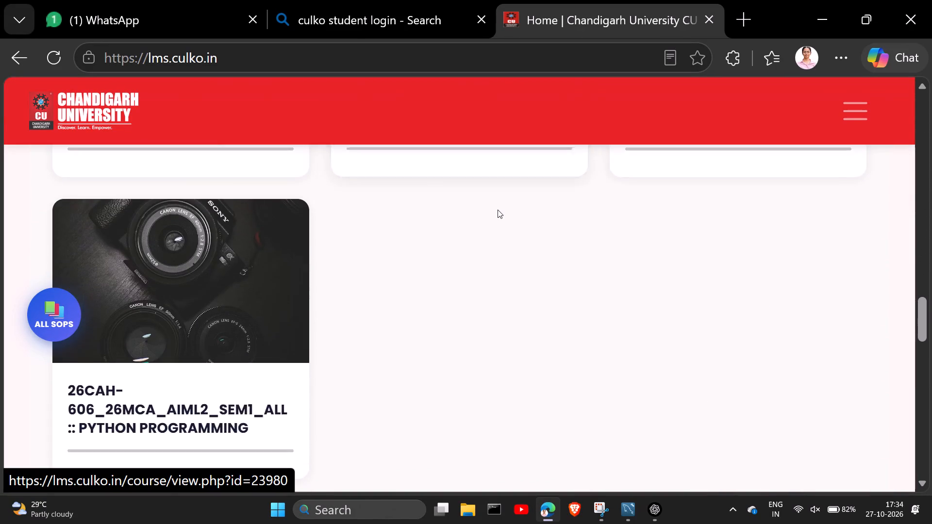
{"action": "scroll", "coordinate": [498, 210], "scroll_direction": "down", "scroll_amount": 3}
{"action": "left_click", "coordinate": [466, 350]}
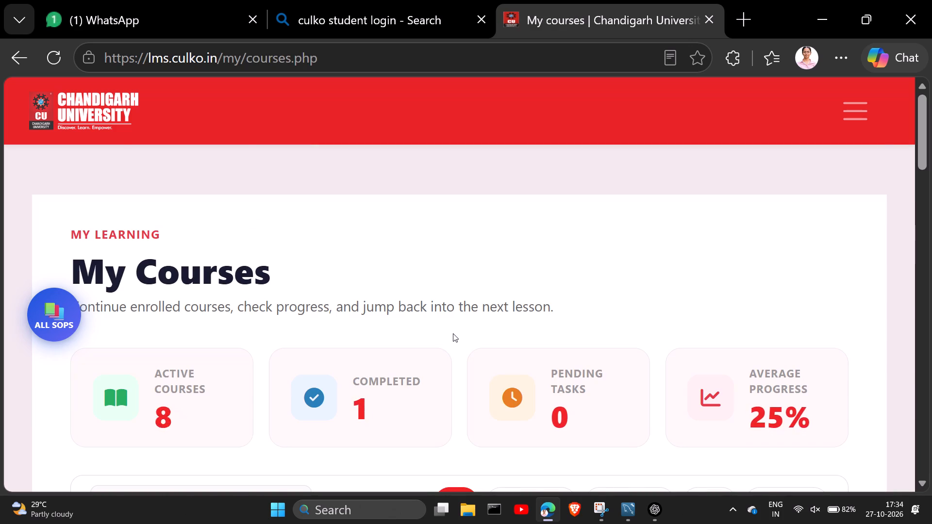
Browse the enrolled courses and open CONT_26CAH-606 :: Python Programming.
{"action": "scroll", "coordinate": [453, 333], "scroll_direction": "down", "scroll_amount": 6}
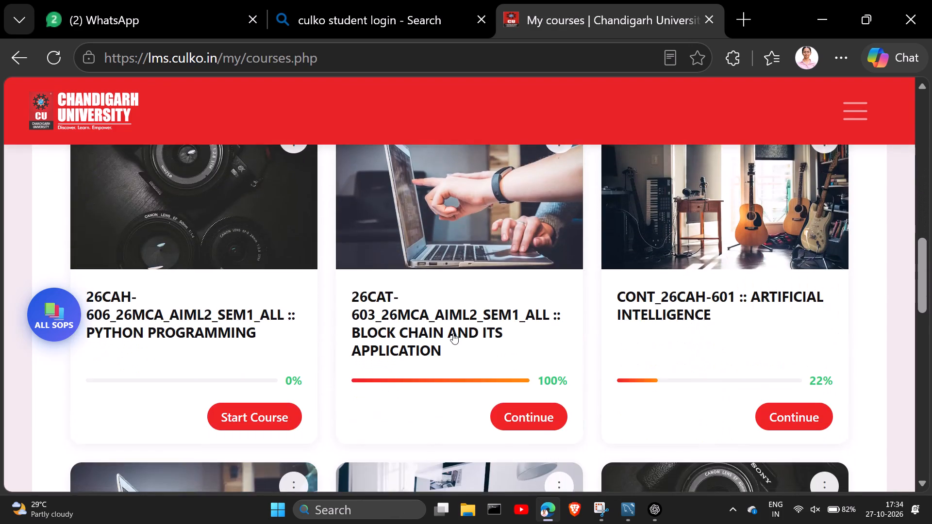
{"action": "scroll", "coordinate": [453, 333], "scroll_direction": "down", "scroll_amount": 6}
{"action": "scroll", "coordinate": [453, 333], "scroll_direction": "up", "scroll_amount": 3}
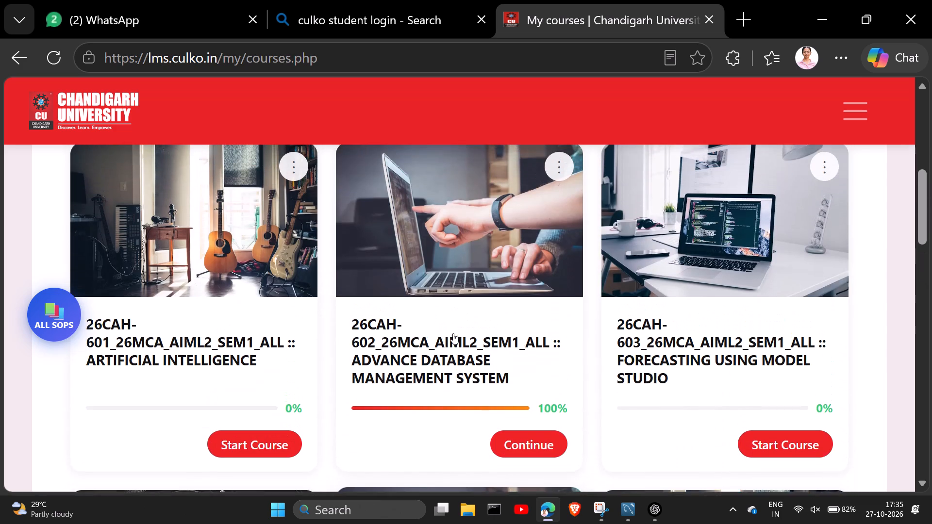
{"action": "scroll", "coordinate": [453, 333], "scroll_direction": "up", "scroll_amount": 1}
{"action": "scroll", "coordinate": [453, 333], "scroll_direction": "down", "scroll_amount": 2}
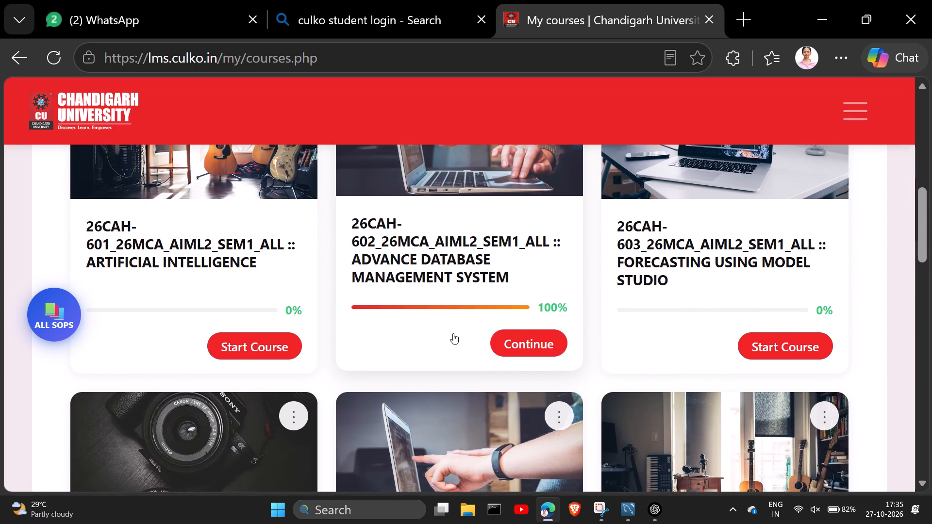
{"action": "scroll", "coordinate": [453, 333], "scroll_direction": "down", "scroll_amount": 2}
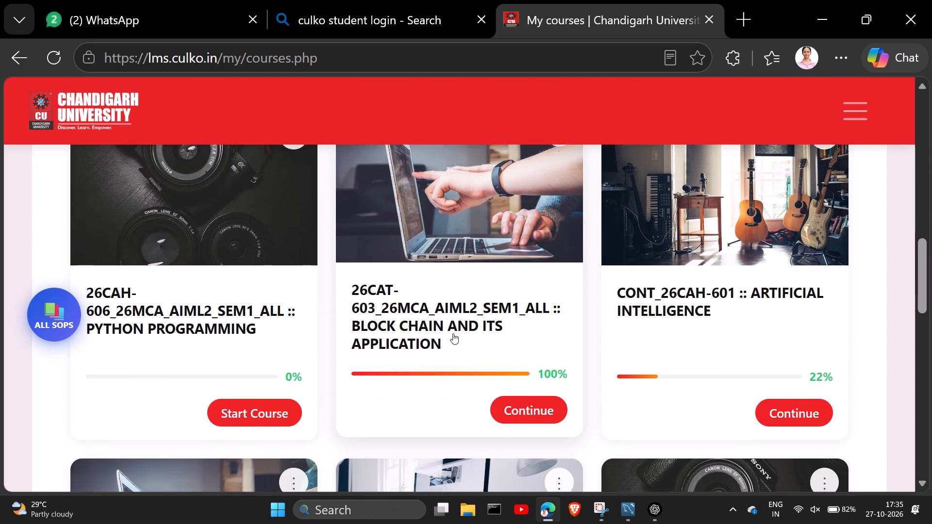
{"action": "scroll", "coordinate": [453, 333], "scroll_direction": "down", "scroll_amount": 2}
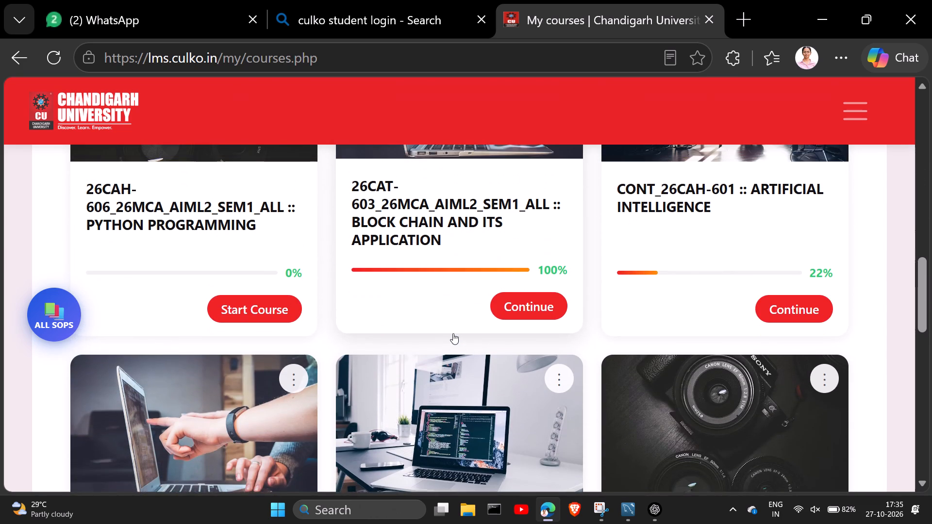
{"action": "scroll", "coordinate": [453, 333], "scroll_direction": "down", "scroll_amount": 1}
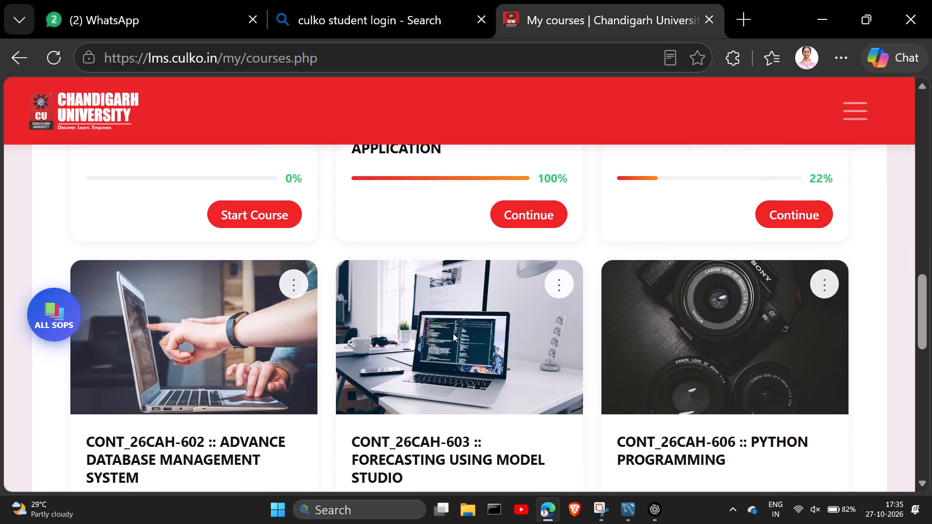
{"action": "scroll", "coordinate": [453, 333], "scroll_direction": "down", "scroll_amount": 1}
{"action": "scroll", "coordinate": [510, 375], "scroll_direction": "down", "scroll_amount": 1}
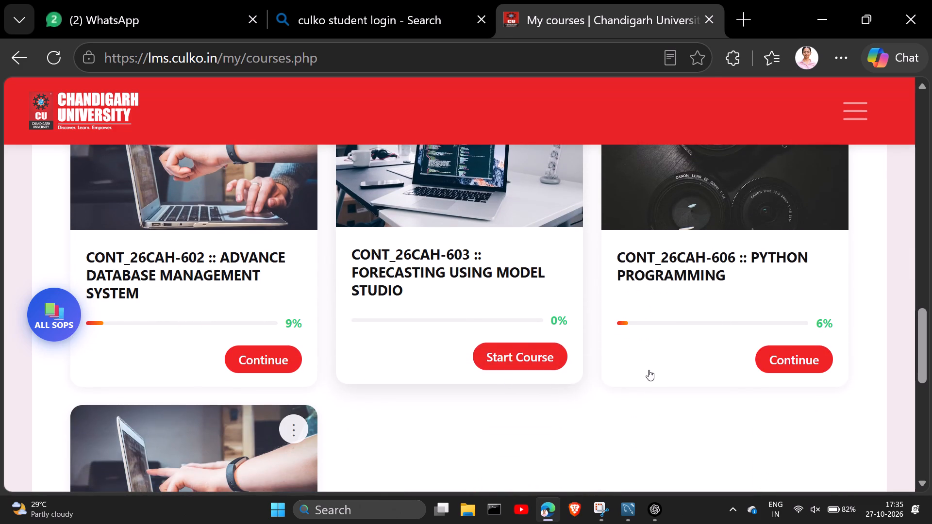
{"action": "left_click", "coordinate": [787, 357]}
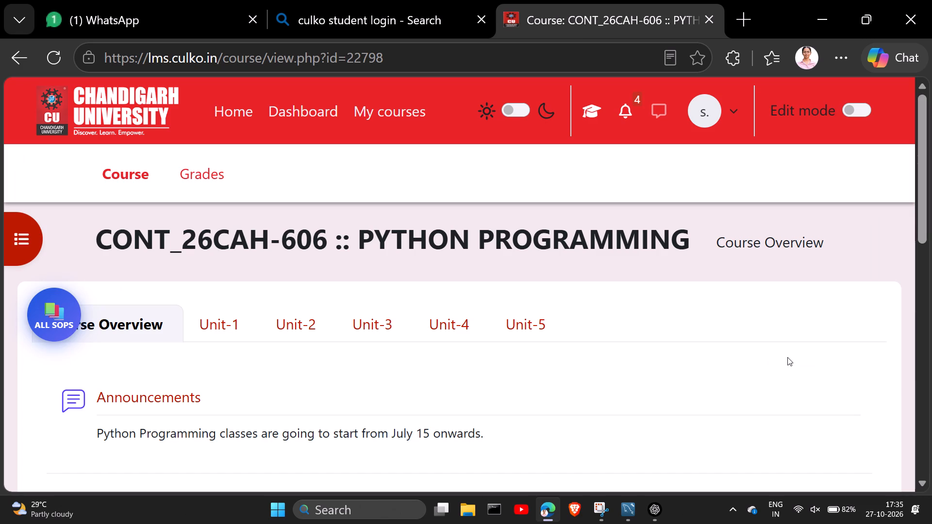
View the Unit-1 description and learning outcomes in the Python Programming course.
{"action": "scroll", "coordinate": [278, 326], "scroll_direction": "down", "scroll_amount": 1}
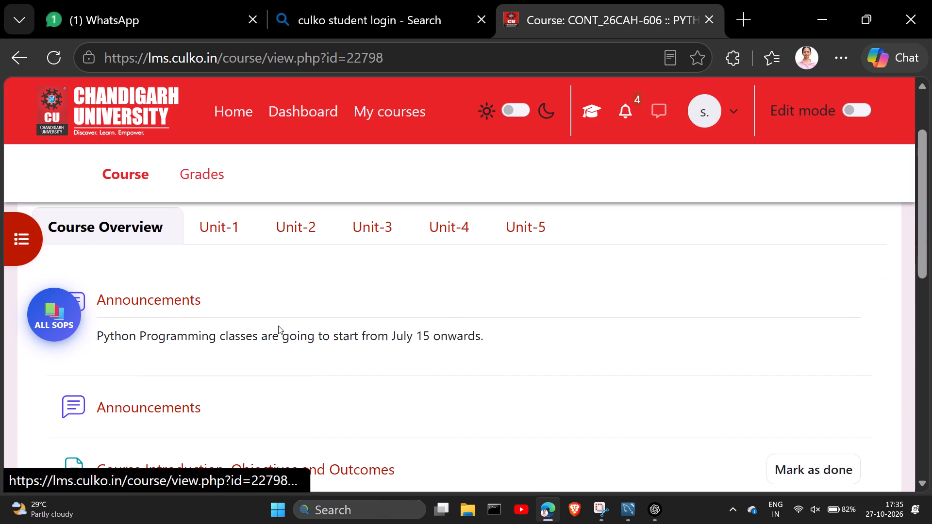
{"action": "scroll", "coordinate": [278, 326], "scroll_direction": "down", "scroll_amount": 1}
{"action": "left_click", "coordinate": [223, 224]}
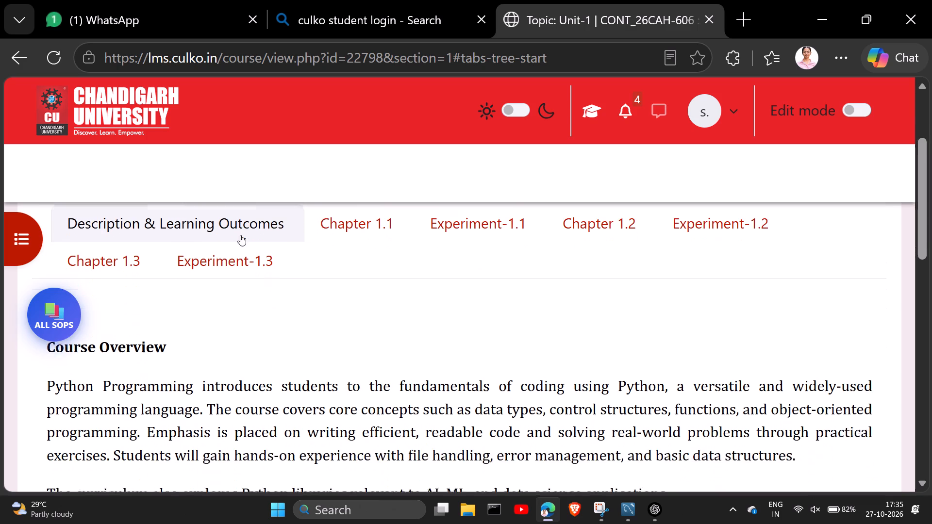
View the Experiment-2.3 section of Unit-2.
{"action": "scroll", "coordinate": [385, 246], "scroll_direction": "up", "scroll_amount": 2}
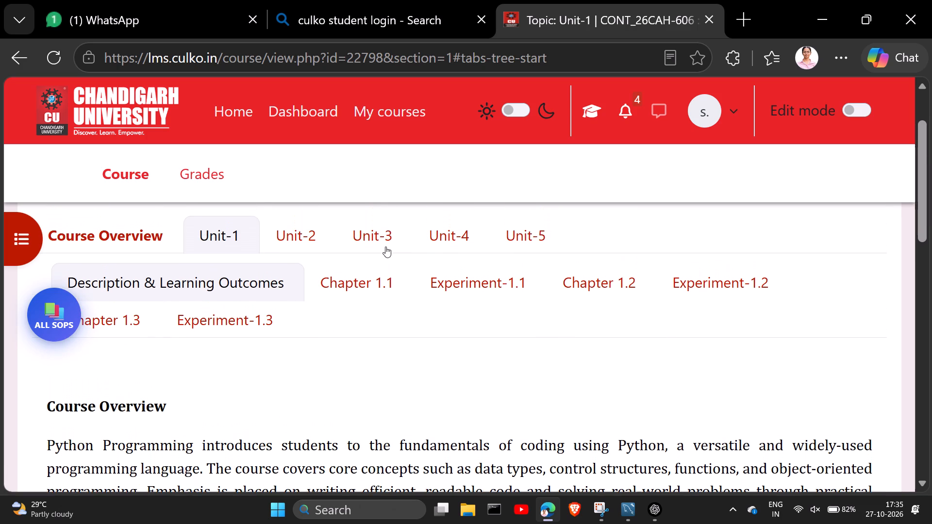
{"action": "left_click", "coordinate": [279, 237]}
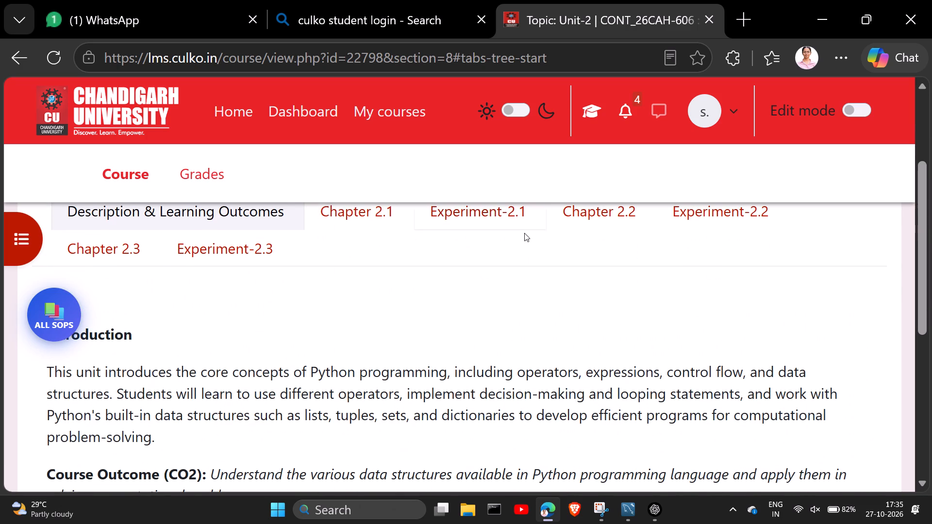
{"action": "scroll", "coordinate": [620, 251], "scroll_direction": "up", "scroll_amount": 2}
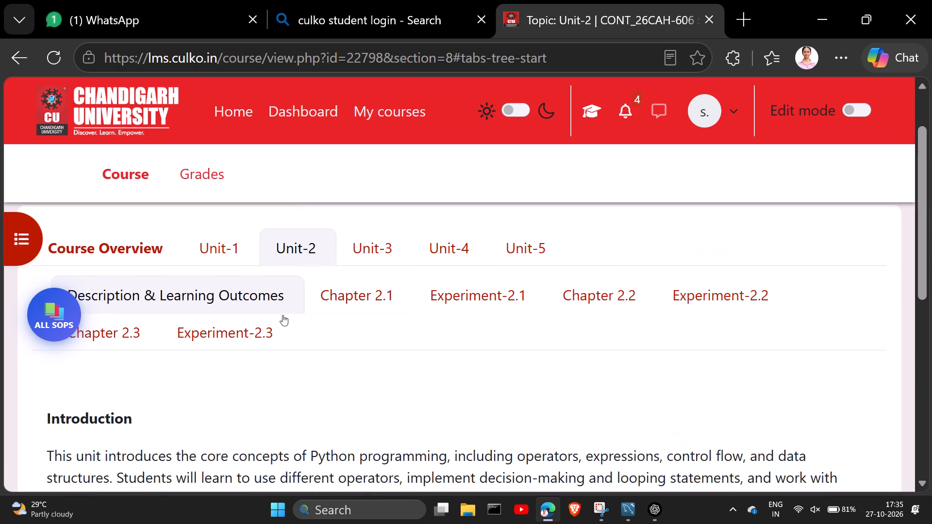
{"action": "left_click", "coordinate": [255, 332]}
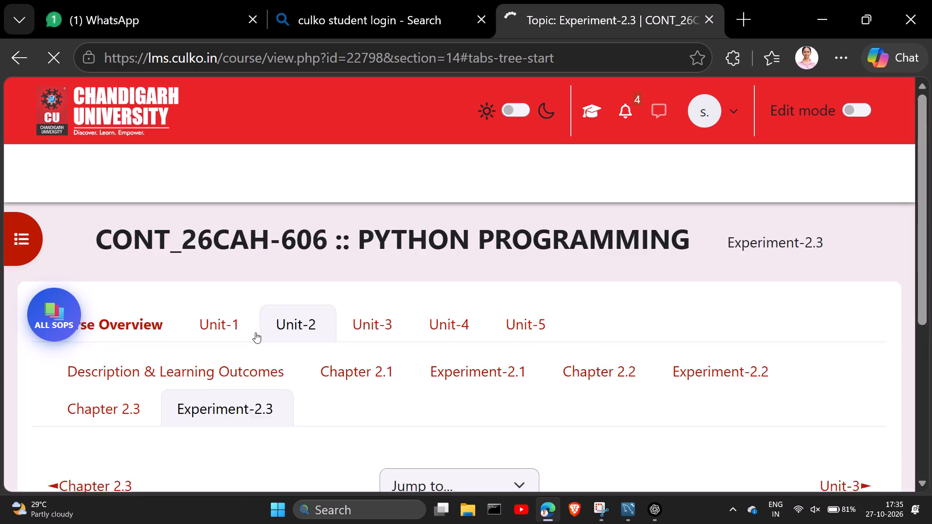
View the Experiment-3.3 section of Unit-3.
{"action": "scroll", "coordinate": [300, 287], "scroll_direction": "up", "scroll_amount": 3}
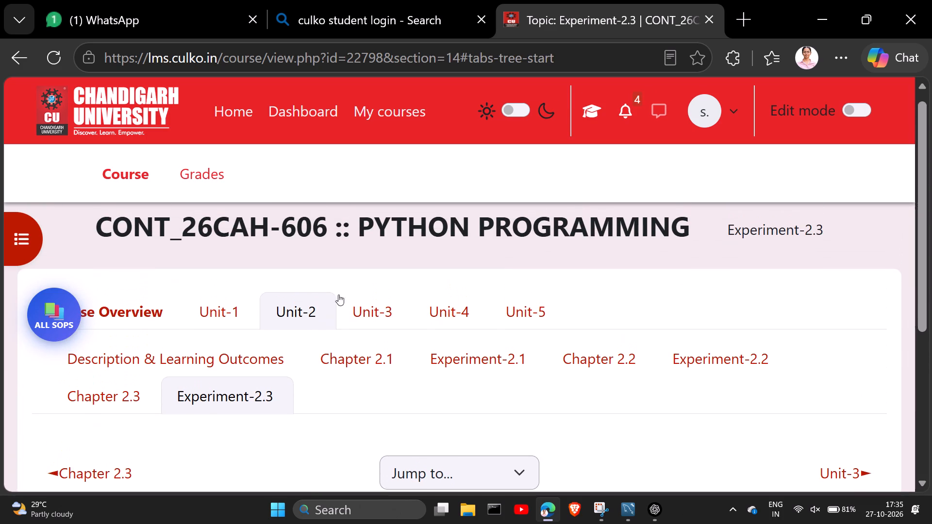
{"action": "left_click", "coordinate": [383, 311]}
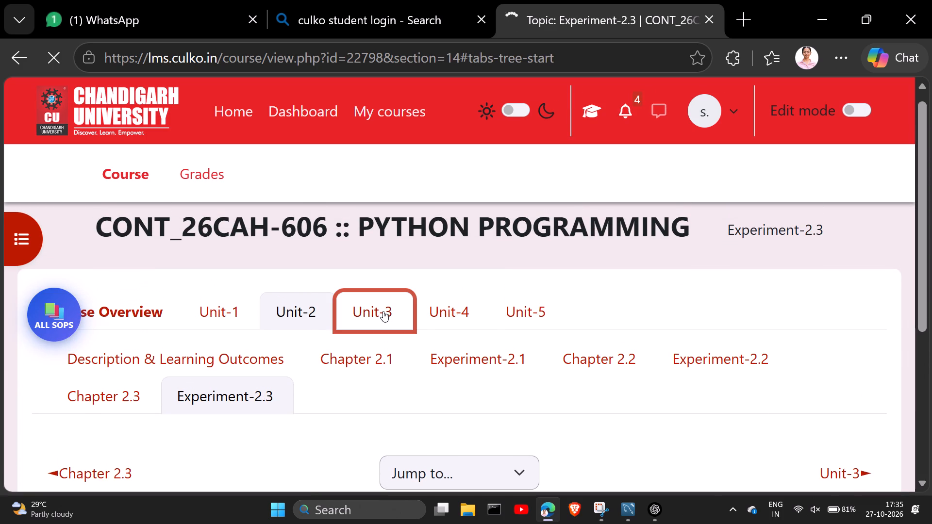
{"action": "scroll", "coordinate": [383, 311], "scroll_direction": "up", "scroll_amount": 1}
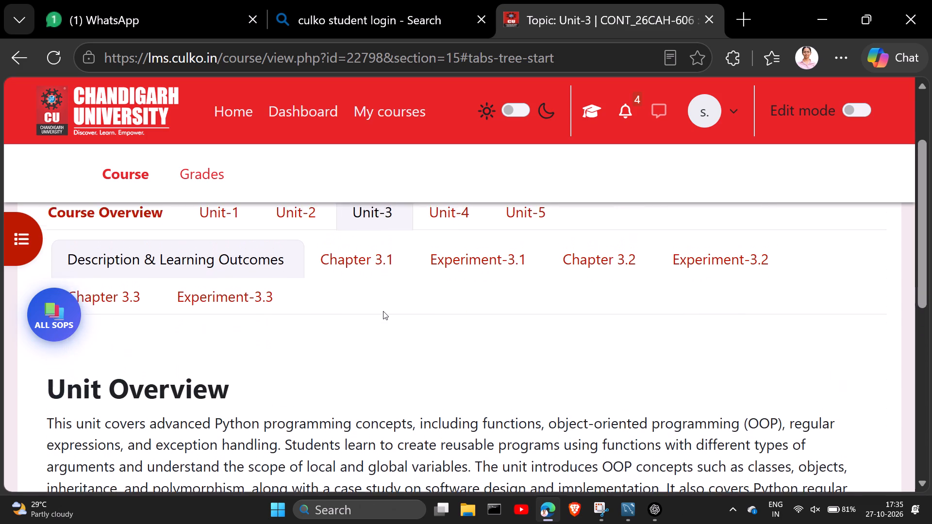
{"action": "scroll", "coordinate": [383, 311], "scroll_direction": "up", "scroll_amount": 1}
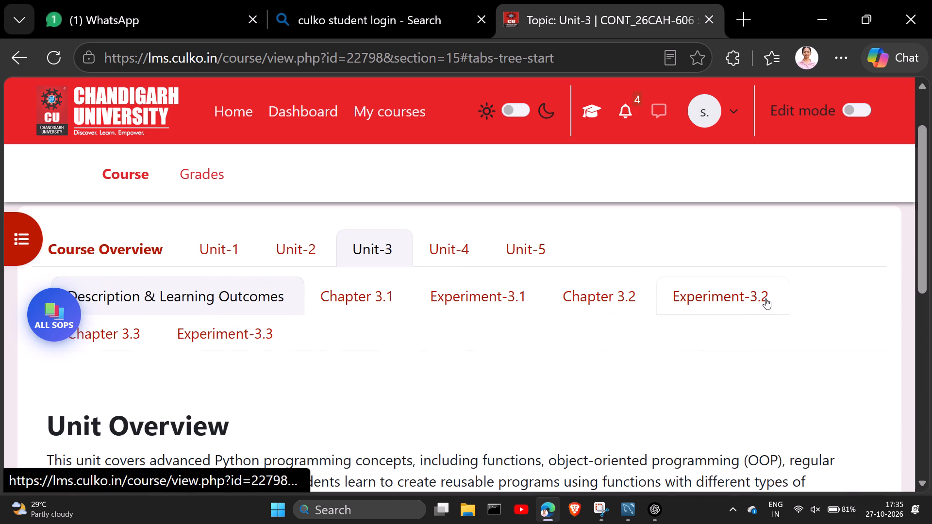
{"action": "left_click", "coordinate": [217, 340]}
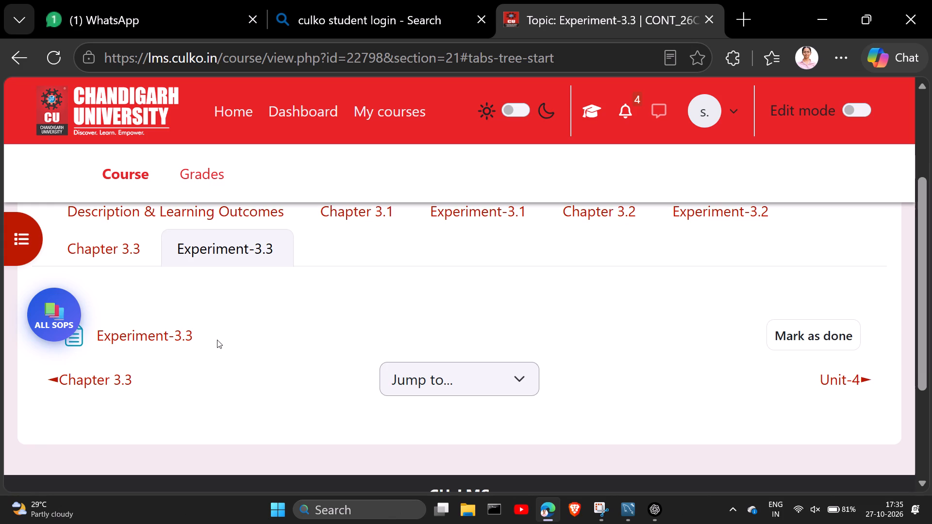
Open the Experiment-3.2 page in Unit-3, examine its content, and return to the Experiment-3.2 section.
{"action": "scroll", "coordinate": [217, 340], "scroll_direction": "up", "scroll_amount": 1}
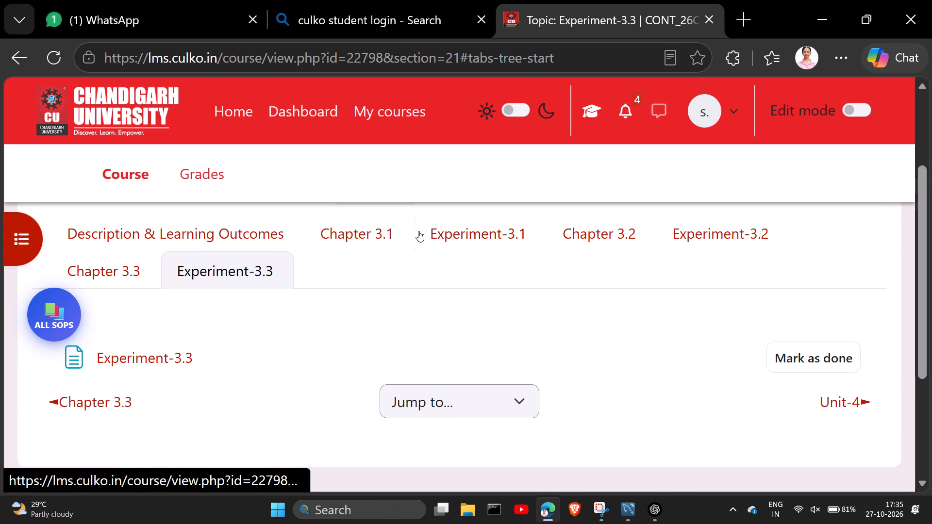
{"action": "scroll", "coordinate": [348, 236], "scroll_direction": "up", "scroll_amount": 2}
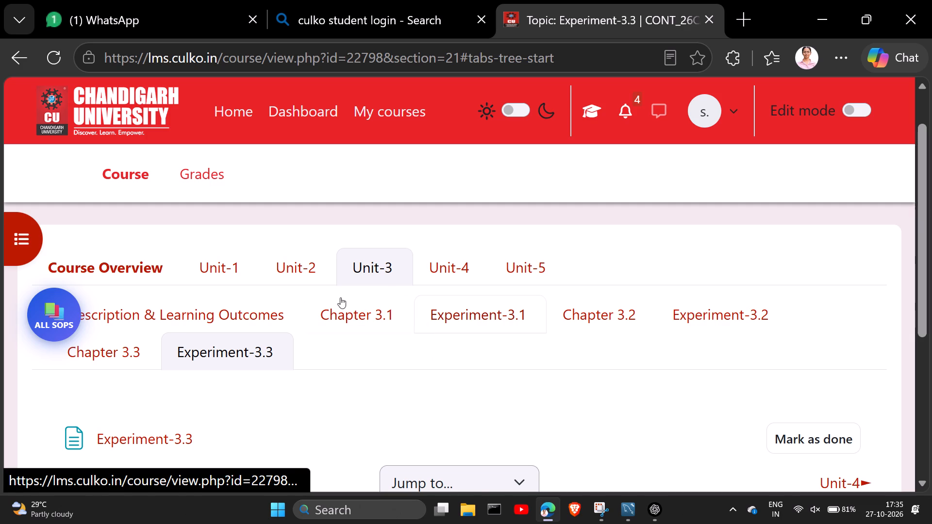
{"action": "left_click", "coordinate": [728, 318]}
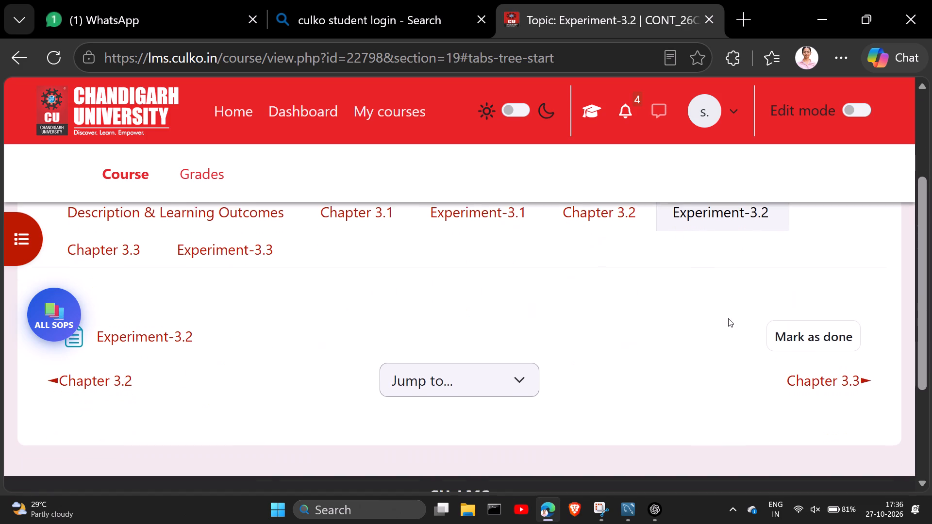
{"action": "scroll", "coordinate": [496, 289], "scroll_direction": "up", "scroll_amount": 1}
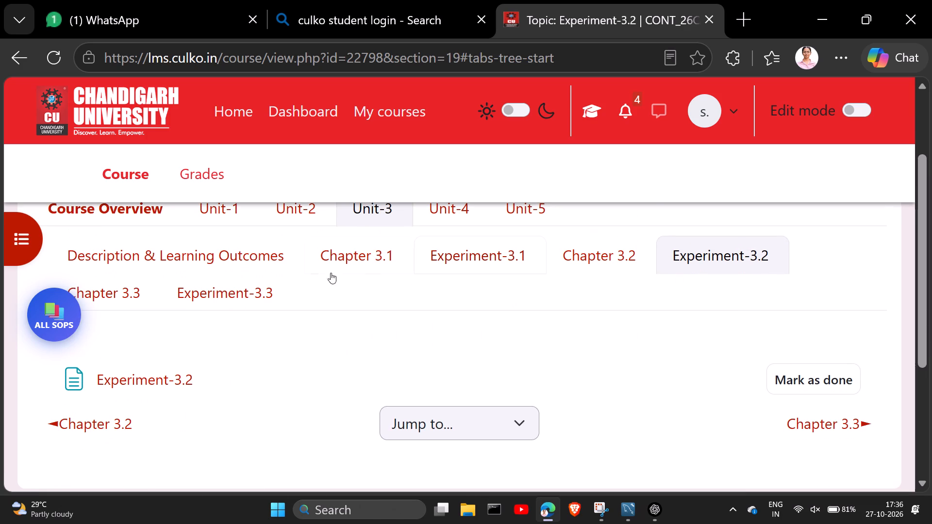
{"action": "left_click", "coordinate": [137, 385]}
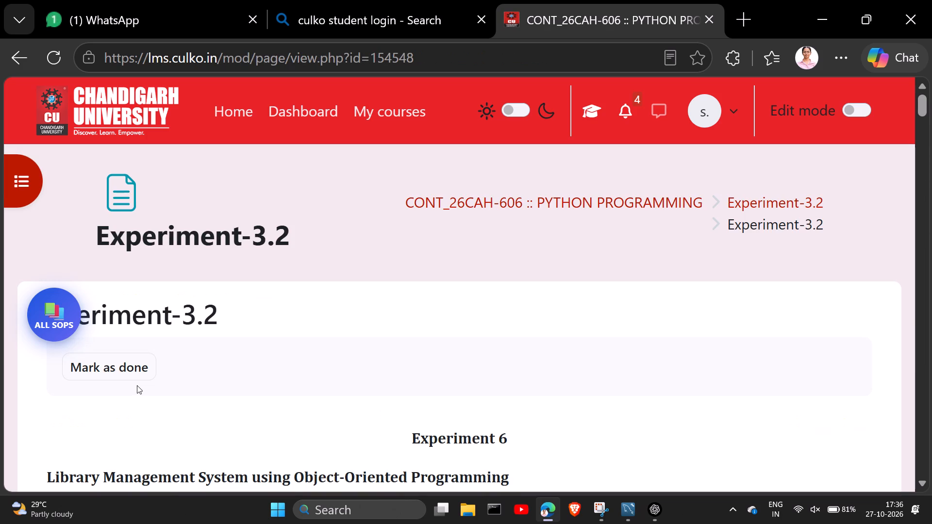
{"action": "scroll", "coordinate": [262, 366], "scroll_direction": "down", "scroll_amount": 1}
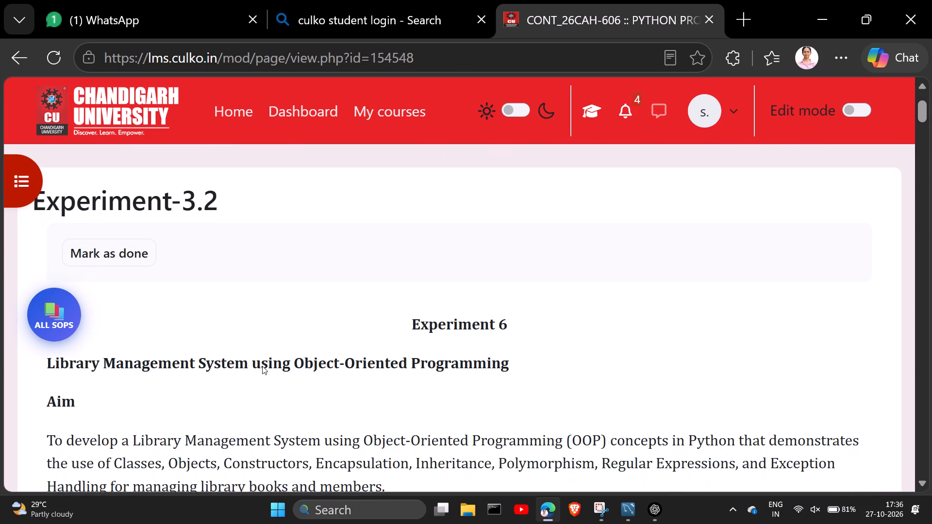
{"action": "scroll", "coordinate": [262, 366], "scroll_direction": "down", "scroll_amount": 1}
{"action": "scroll", "coordinate": [262, 366], "scroll_direction": "up", "scroll_amount": 1}
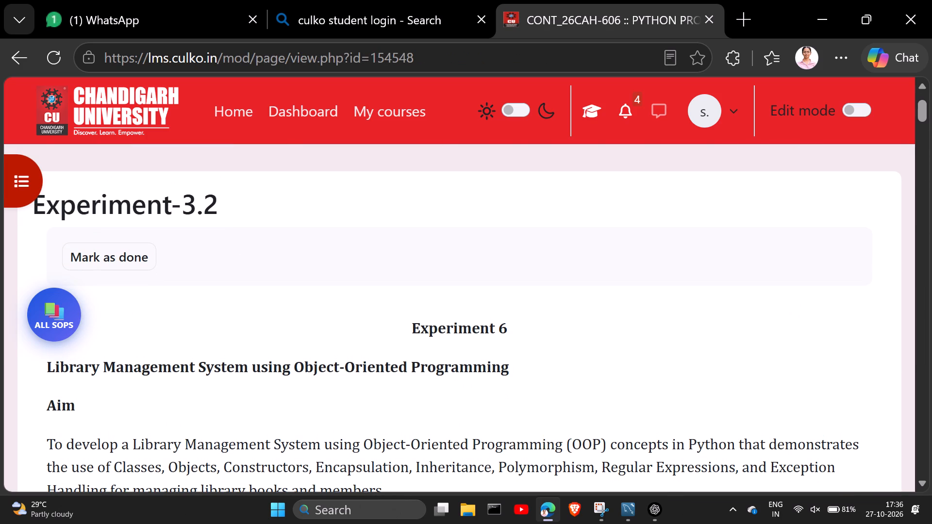
{"action": "scroll", "coordinate": [200, 296], "scroll_direction": "down", "scroll_amount": 2}
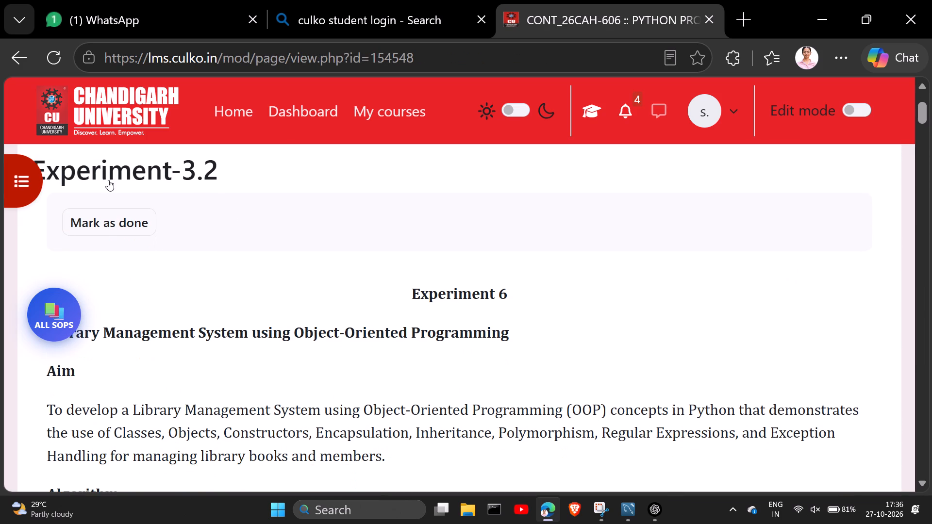
{"action": "left_click", "coordinate": [14, 55]}
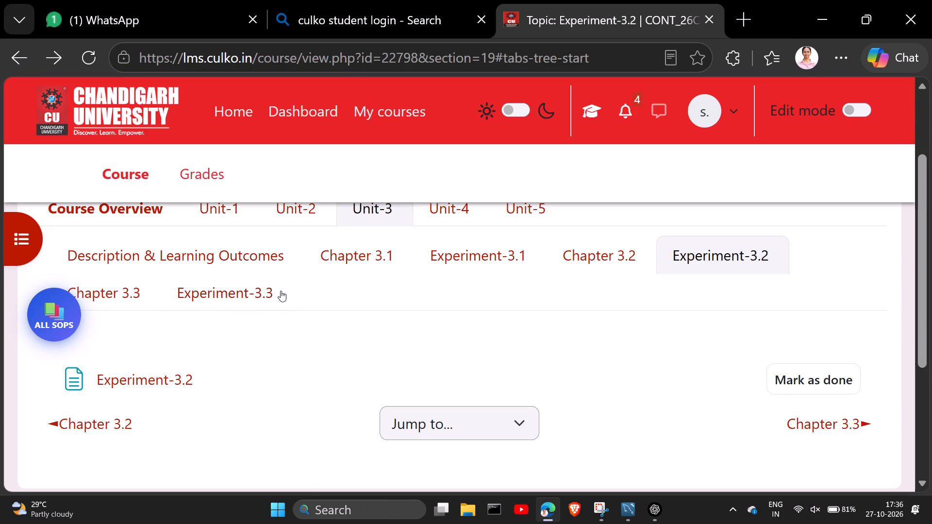
Open the Experiment-3.3 page in Unit-3 and examine its content.
{"action": "left_click", "coordinate": [216, 294]}
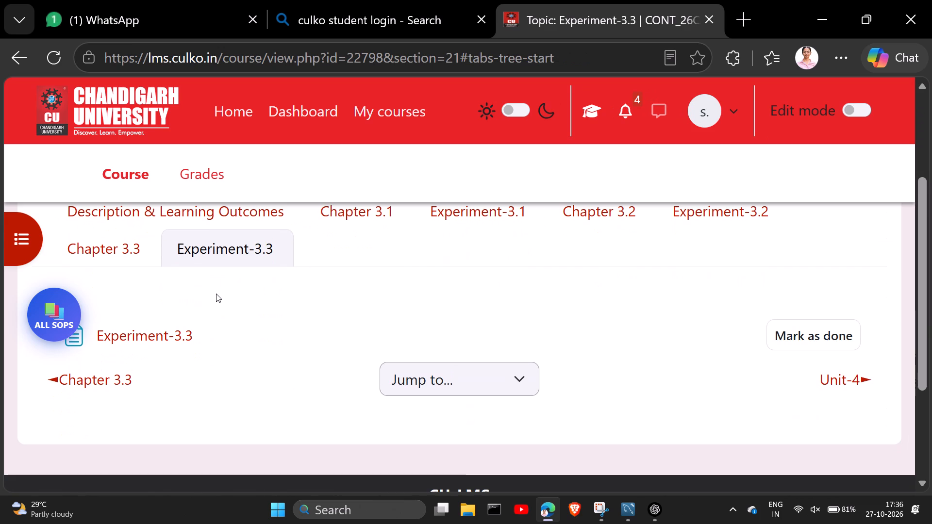
{"action": "left_click", "coordinate": [176, 341]}
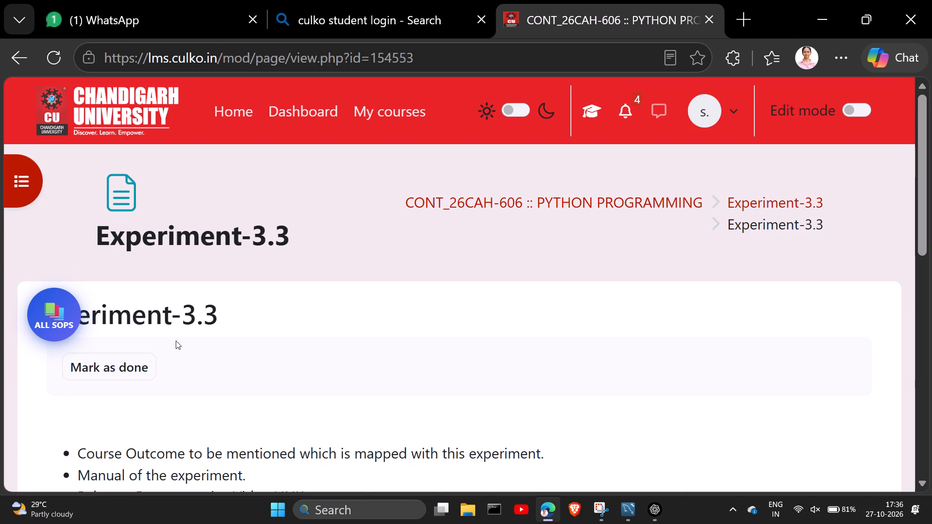
{"action": "scroll", "coordinate": [161, 371], "scroll_direction": "down", "scroll_amount": 2}
{"action": "scroll", "coordinate": [161, 371], "scroll_direction": "up", "scroll_amount": 1}
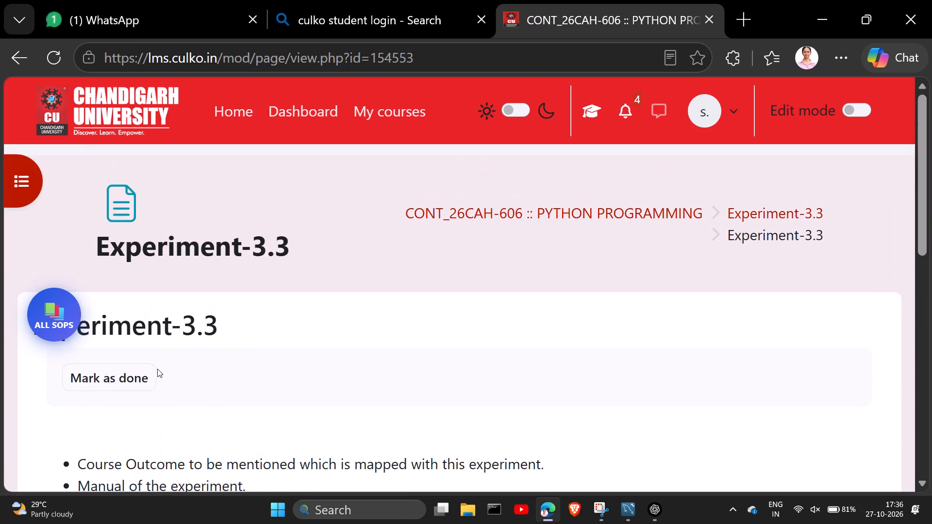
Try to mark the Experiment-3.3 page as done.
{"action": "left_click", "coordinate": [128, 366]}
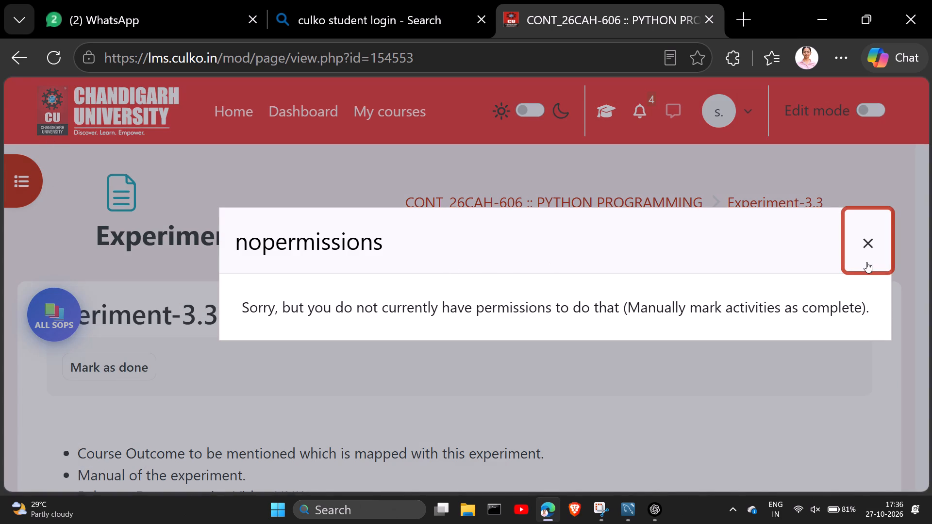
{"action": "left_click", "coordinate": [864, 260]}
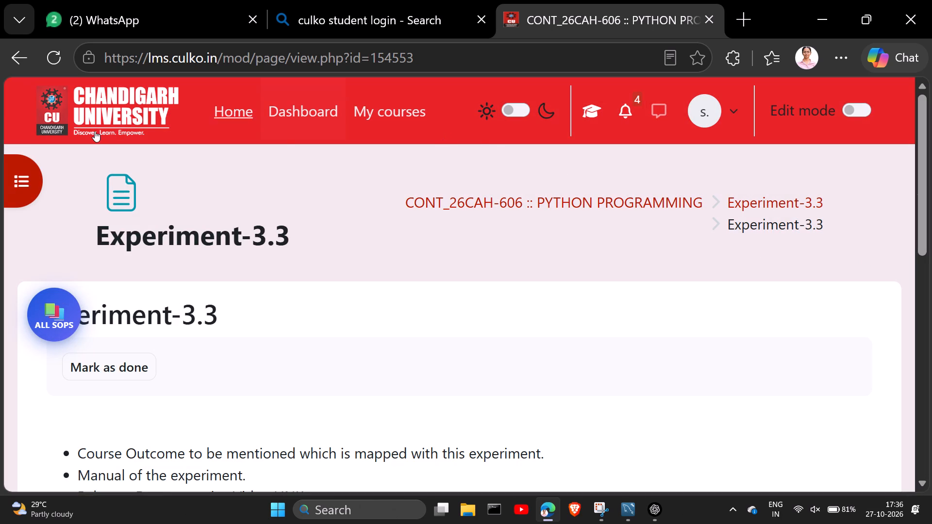
Return to the Python Programming course and open the Experiment-4.1 page in Unit-4.
{"action": "left_click", "coordinate": [29, 62]}
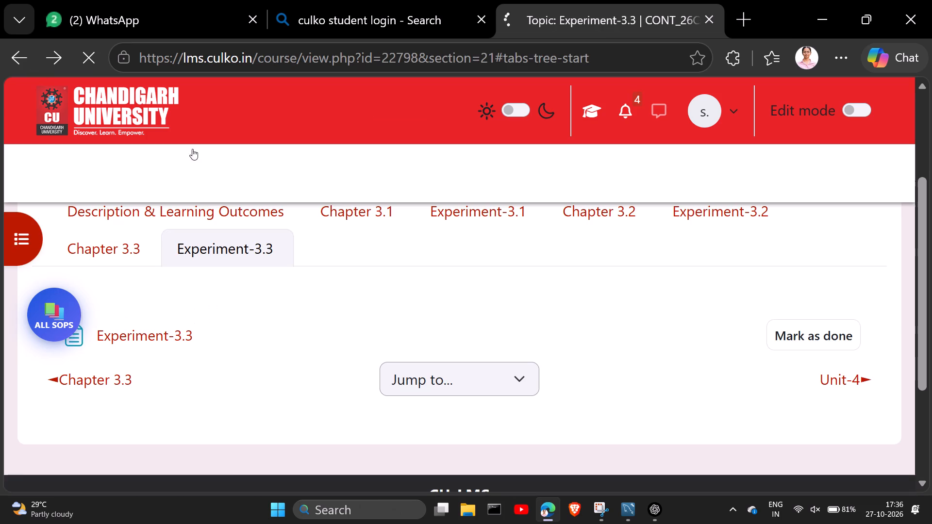
{"action": "scroll", "coordinate": [344, 227], "scroll_direction": "up", "scroll_amount": 3}
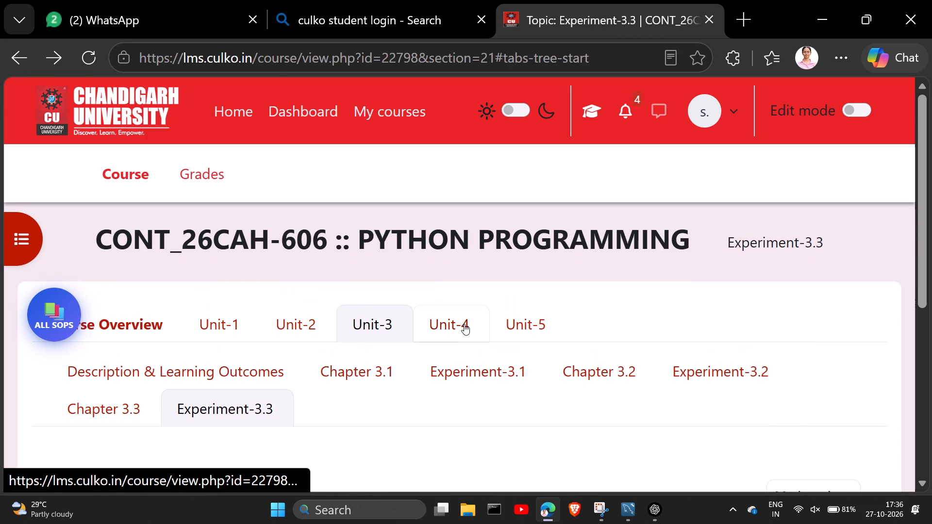
{"action": "left_click", "coordinate": [464, 324]}
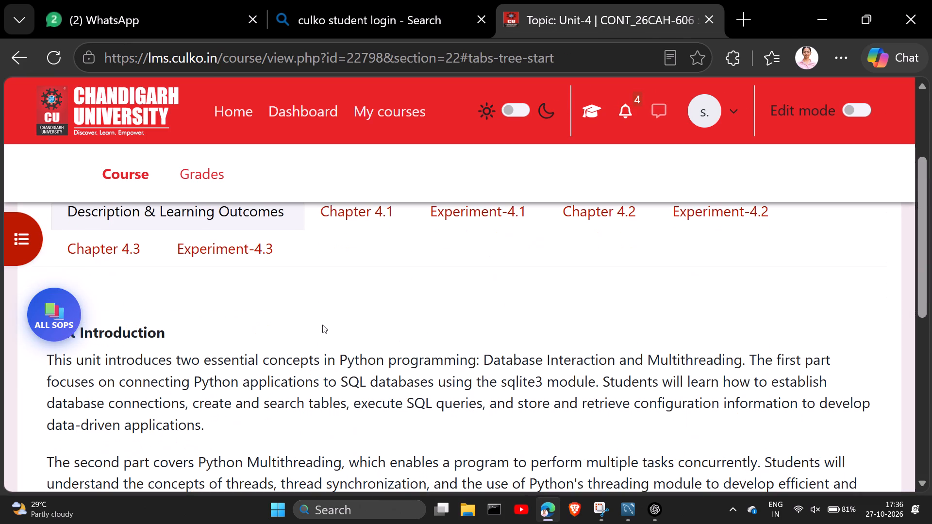
{"action": "left_click", "coordinate": [469, 211]}
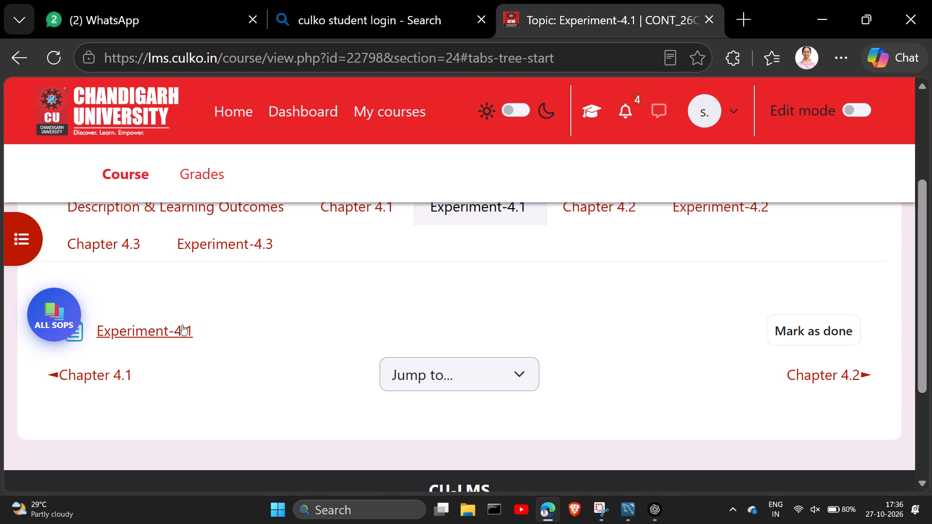
{"action": "left_click", "coordinate": [179, 326]}
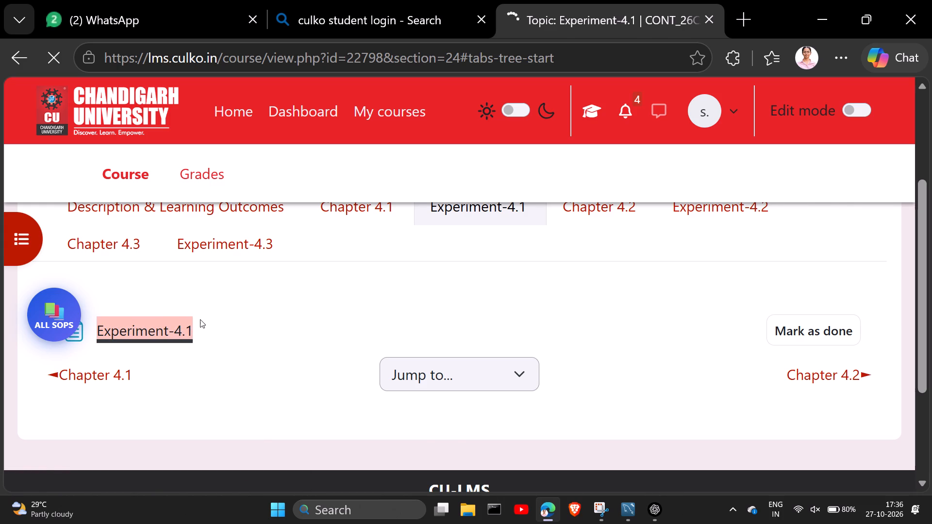
{"action": "scroll", "coordinate": [321, 324], "scroll_direction": "down", "scroll_amount": 2}
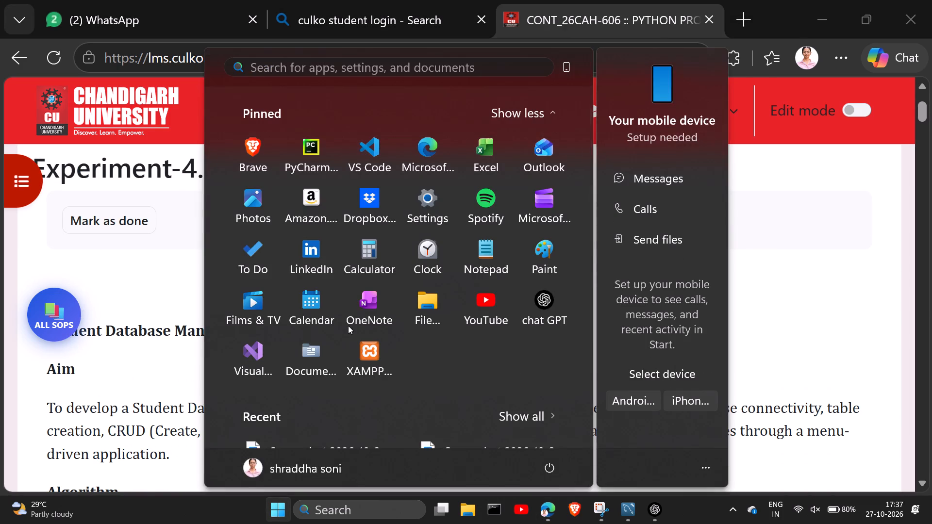
Switch to Word, place it beside the browser, and create a blank document.
{"action": "type", "text": "word"}
{"action": "key", "text": "Return"}
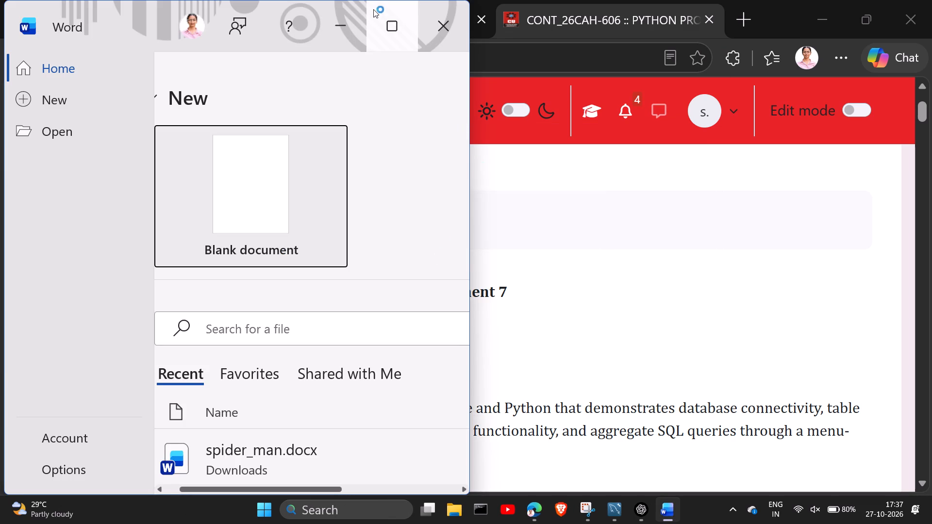
{"action": "left_click", "coordinate": [327, 50]}
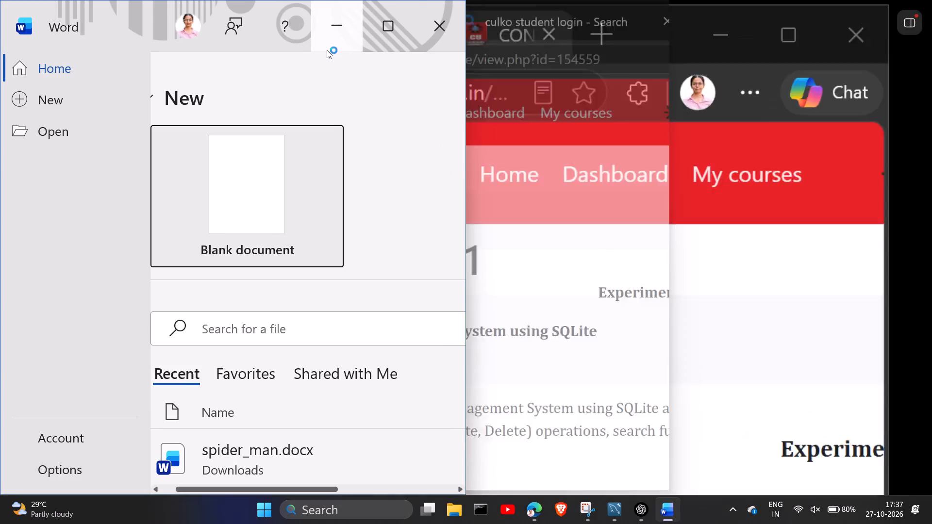
{"action": "left_click", "coordinate": [233, 200]}
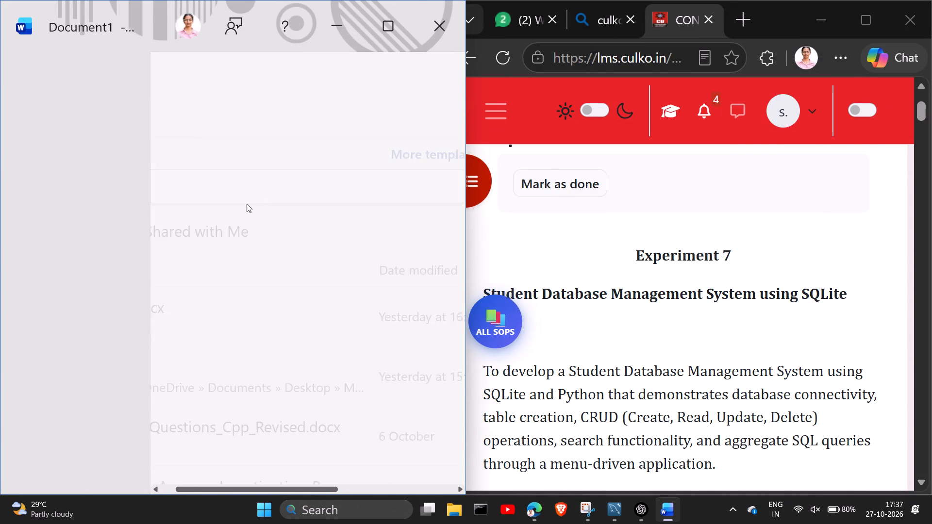
Copy the Experiment-4.1 page content in the browser from the "Experiment 7" heading through conn.close(), leaving out the Viva Questions.
{"action": "left_click_drag", "start_coordinate": [622, 247], "coordinate": [701, 450]}
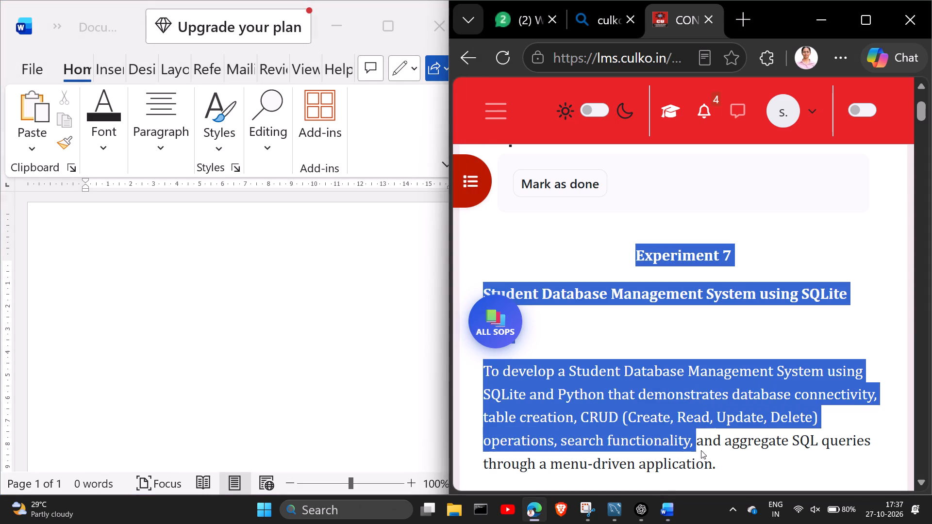
{"action": "left_click_drag", "start_coordinate": [701, 450], "coordinate": [704, 498]}
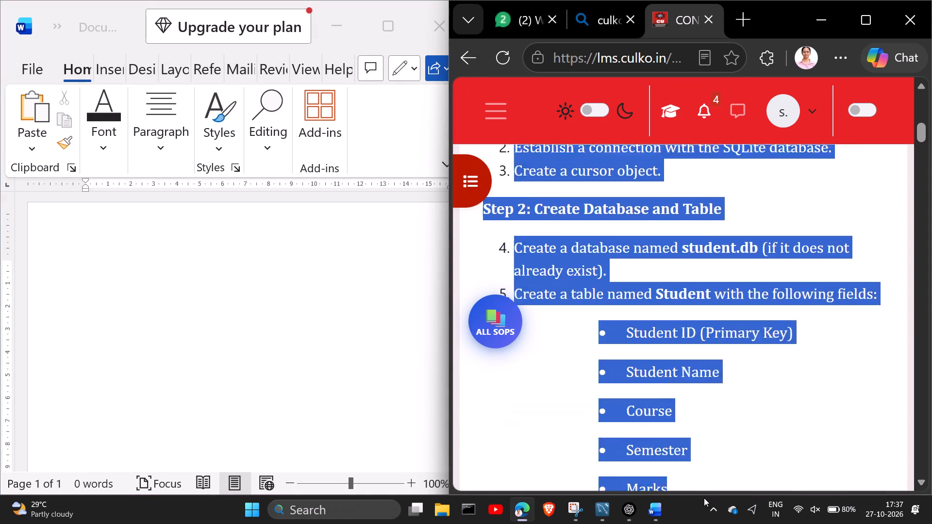
{"action": "left_click_drag", "start_coordinate": [704, 498], "coordinate": [691, 482]}
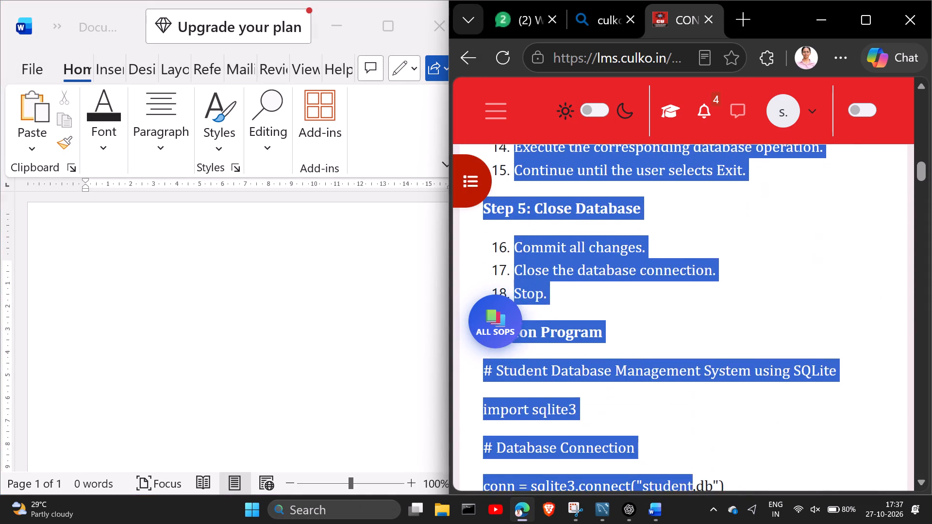
{"action": "left_click_drag", "start_coordinate": [691, 482], "coordinate": [678, 514]}
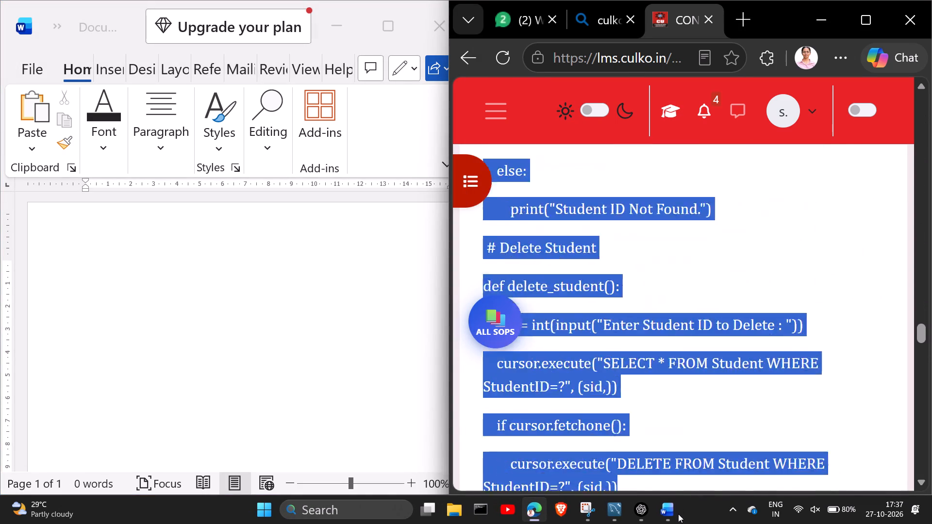
{"action": "left_click_drag", "start_coordinate": [678, 514], "coordinate": [664, 492]}
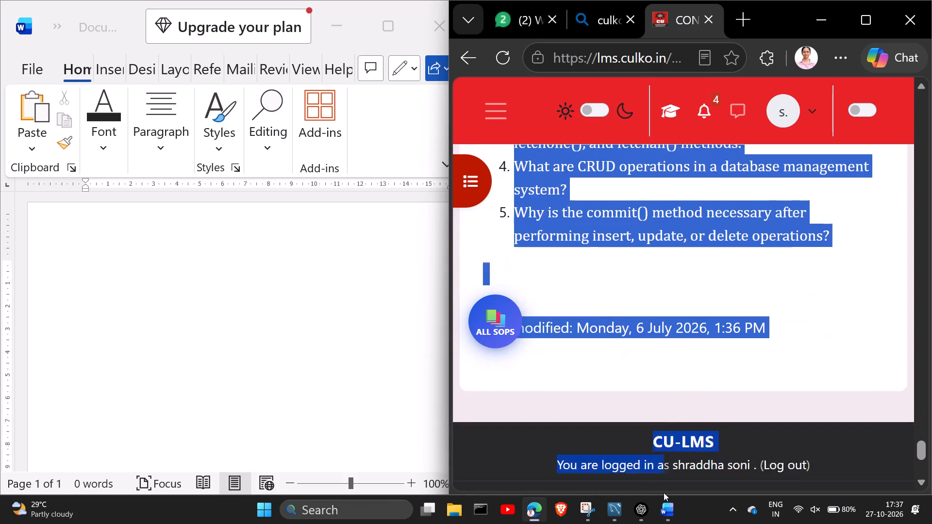
{"action": "left_click_drag", "start_coordinate": [664, 492], "coordinate": [664, 153]}
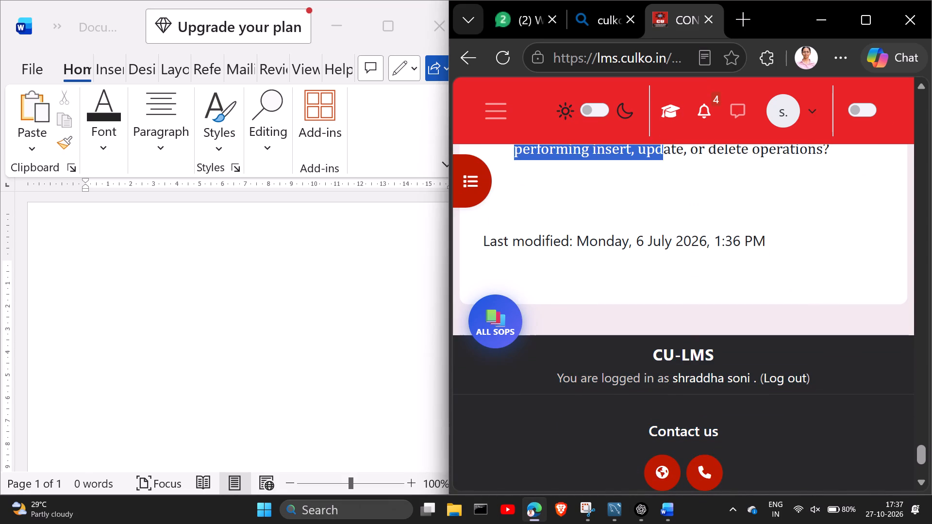
{"action": "left_click_drag", "start_coordinate": [664, 153], "coordinate": [639, 207]}
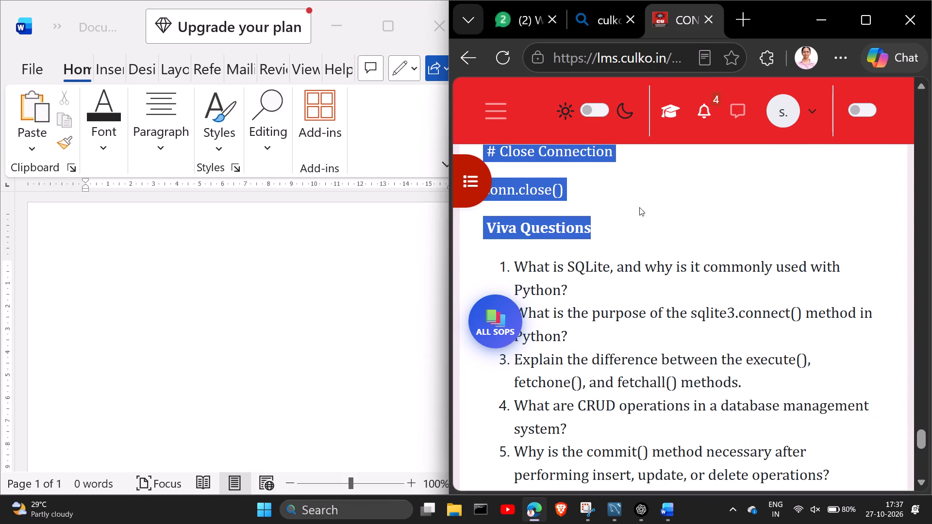
{"action": "left_click_drag", "start_coordinate": [639, 207], "coordinate": [625, 176]}
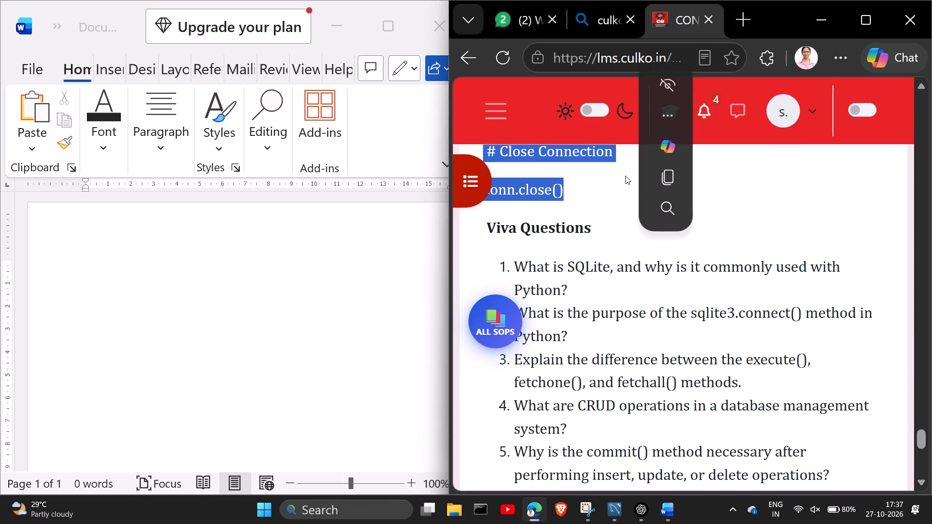
{"action": "left_click", "coordinate": [667, 183]}
Paste the copied experiment content into the blank Word document.
{"action": "left_click", "coordinate": [309, 231]}
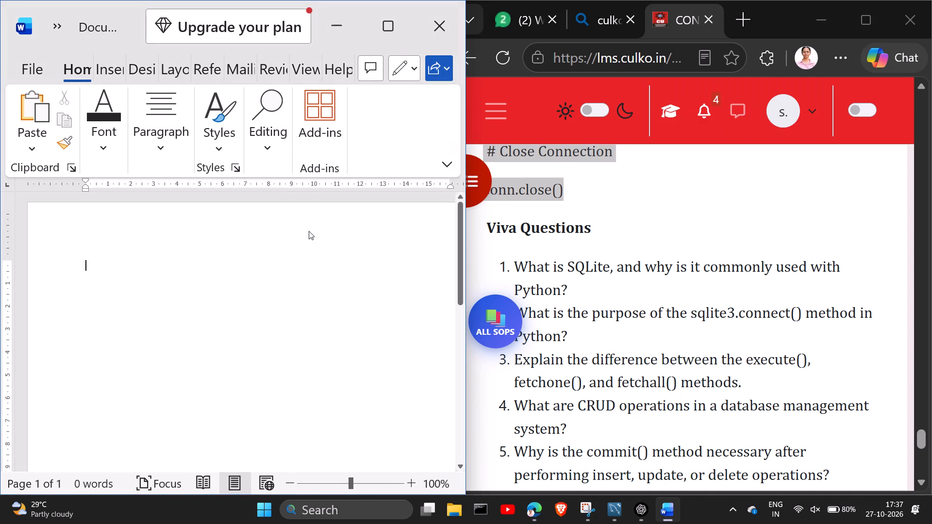
{"action": "key", "text": "ctrl+v"}
Maximize the Word window and center the "Experiment 7" heading at the start of the document.
{"action": "scroll", "coordinate": [309, 231], "scroll_direction": "up", "scroll_amount": 8}
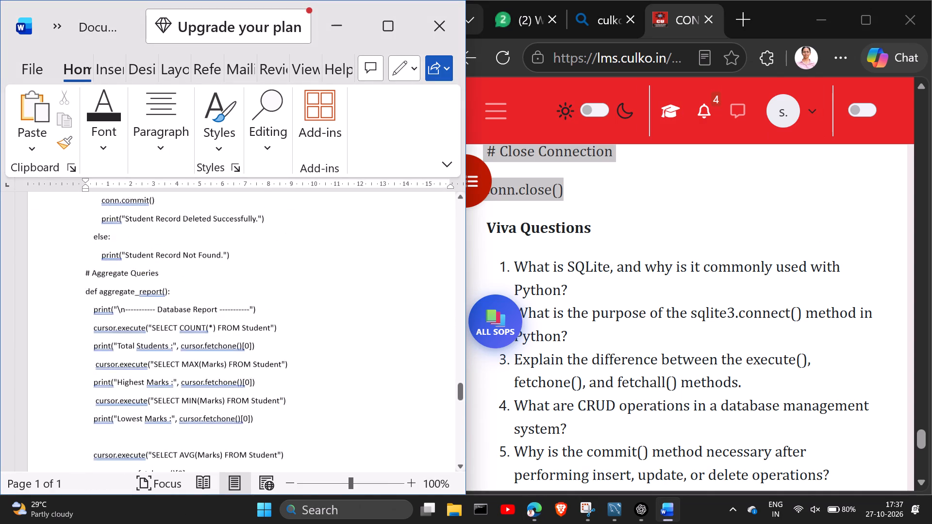
{"action": "scroll", "coordinate": [309, 231], "scroll_direction": "up", "scroll_amount": 5}
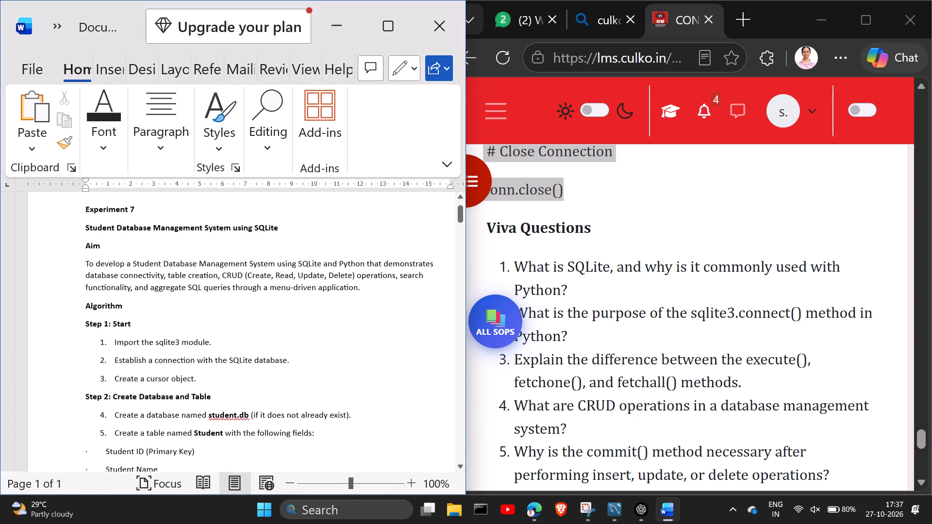
{"action": "scroll", "coordinate": [309, 231], "scroll_direction": "up", "scroll_amount": 5}
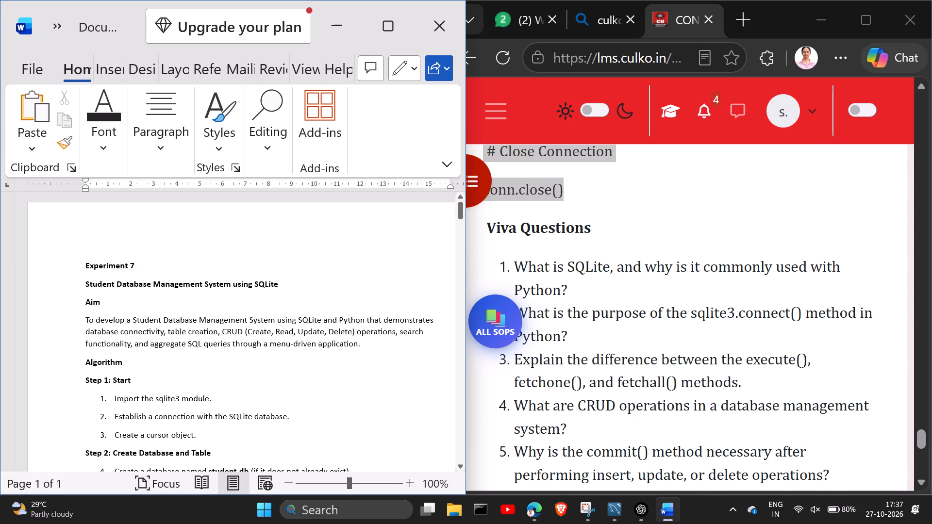
{"action": "double_click", "coordinate": [86, 264]}
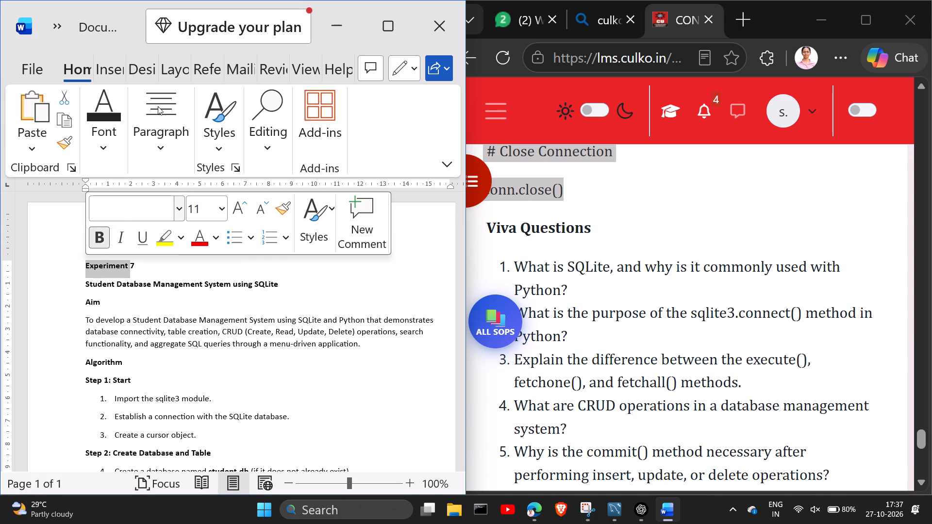
{"action": "left_click", "coordinate": [396, 21]}
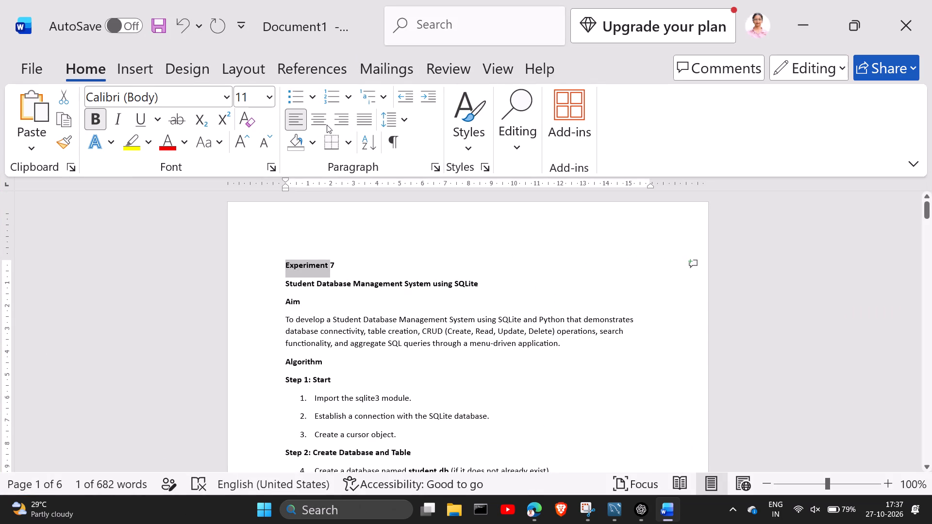
{"action": "left_click", "coordinate": [315, 123]}
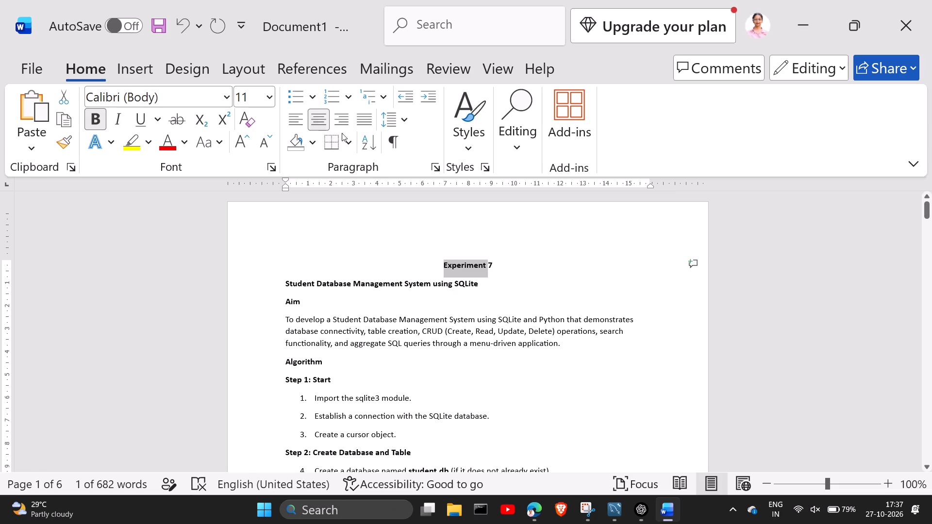
{"action": "left_click", "coordinate": [356, 261]}
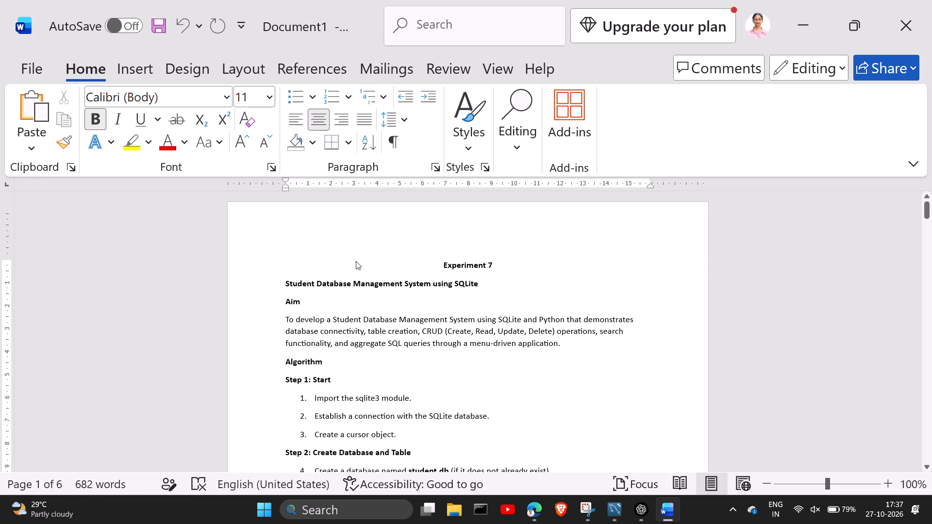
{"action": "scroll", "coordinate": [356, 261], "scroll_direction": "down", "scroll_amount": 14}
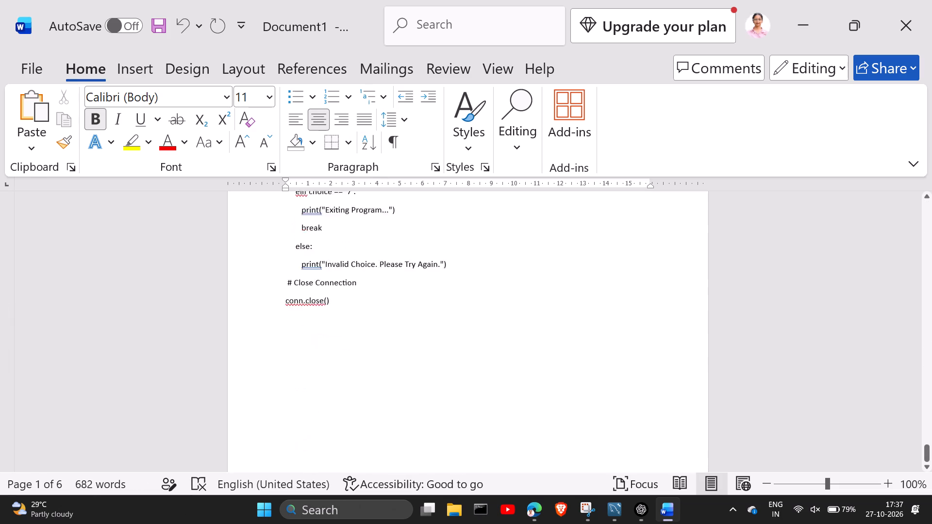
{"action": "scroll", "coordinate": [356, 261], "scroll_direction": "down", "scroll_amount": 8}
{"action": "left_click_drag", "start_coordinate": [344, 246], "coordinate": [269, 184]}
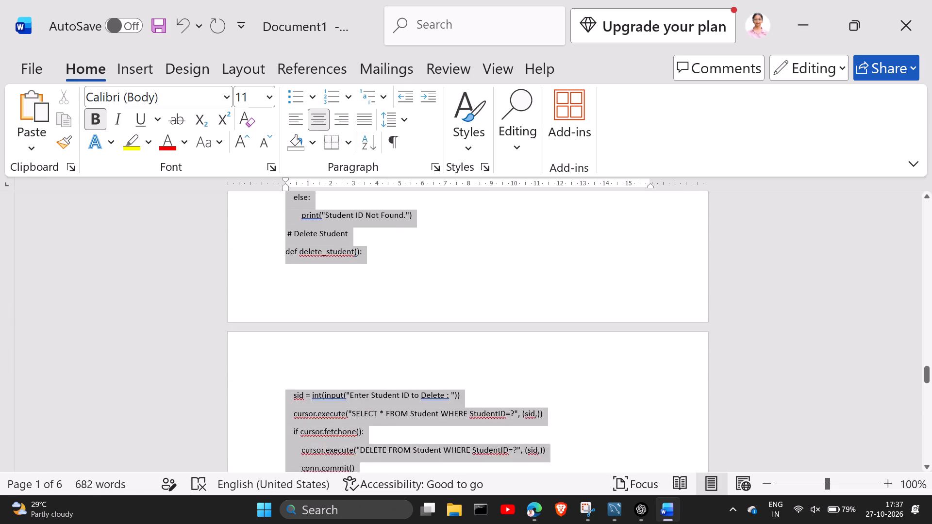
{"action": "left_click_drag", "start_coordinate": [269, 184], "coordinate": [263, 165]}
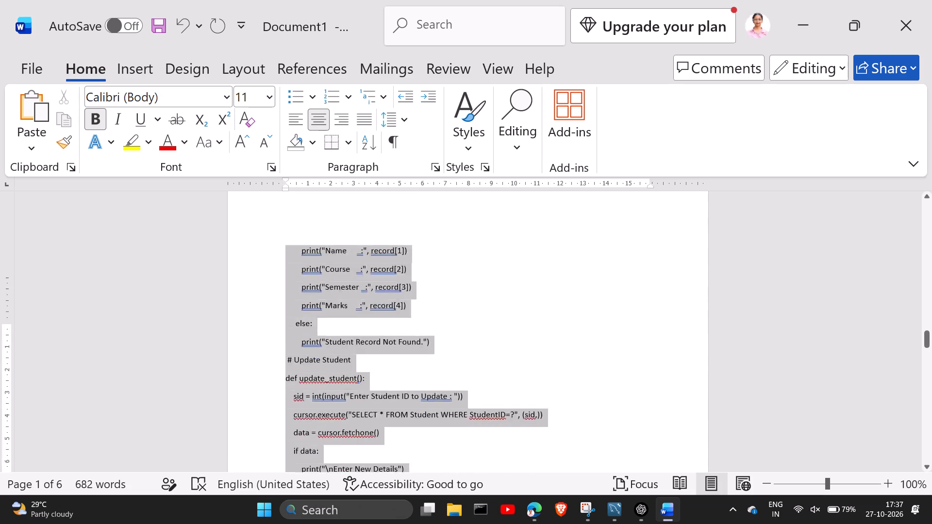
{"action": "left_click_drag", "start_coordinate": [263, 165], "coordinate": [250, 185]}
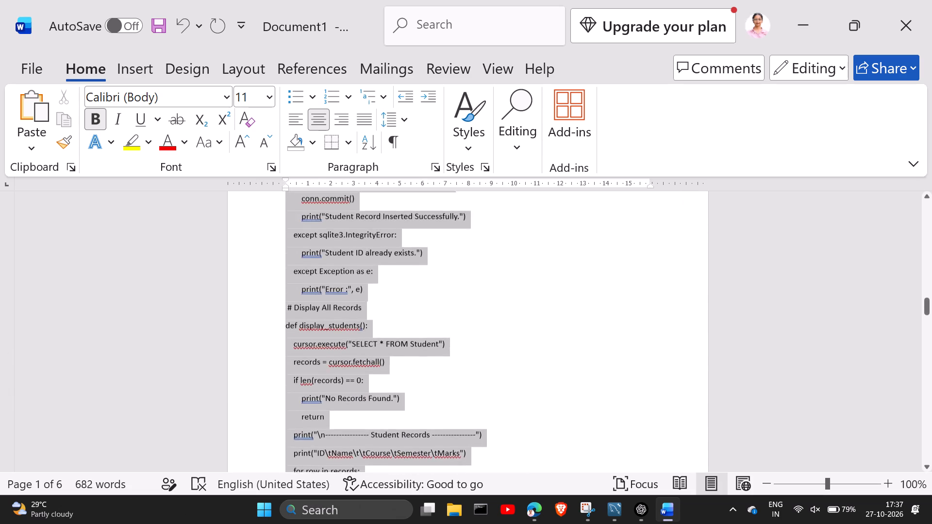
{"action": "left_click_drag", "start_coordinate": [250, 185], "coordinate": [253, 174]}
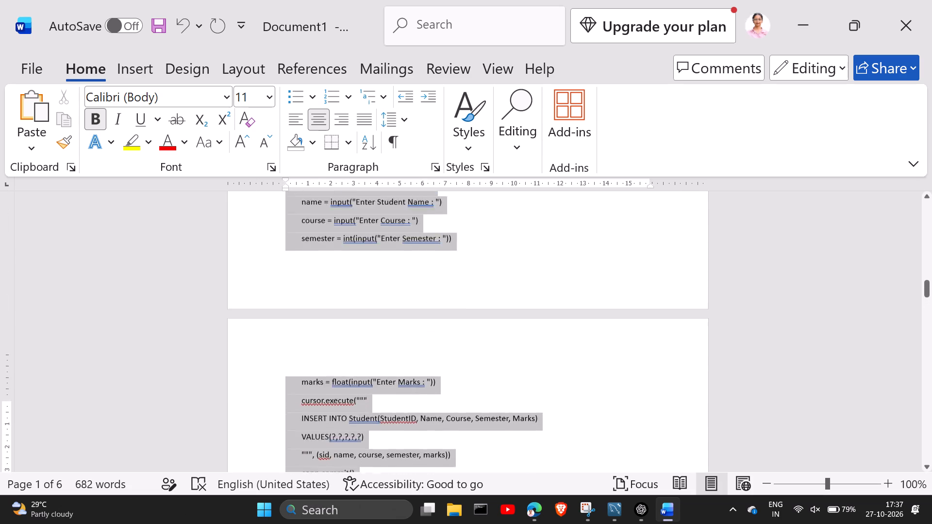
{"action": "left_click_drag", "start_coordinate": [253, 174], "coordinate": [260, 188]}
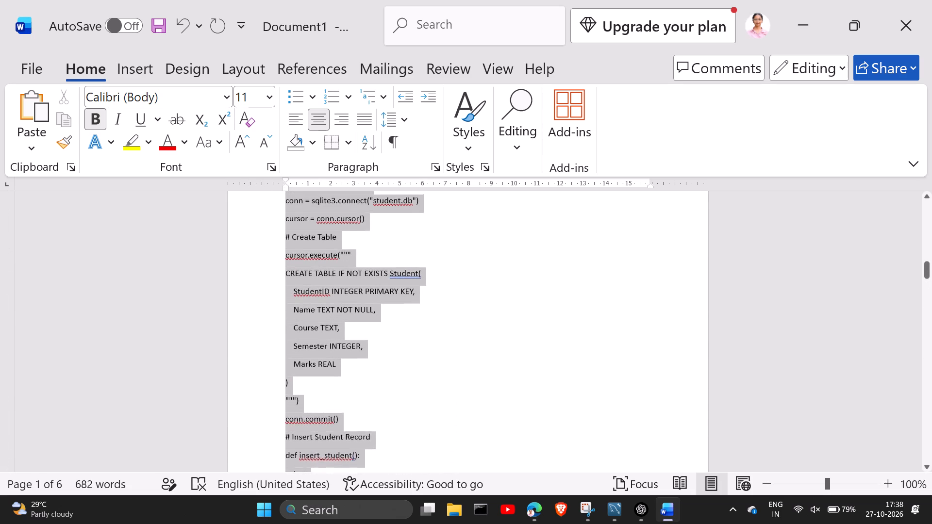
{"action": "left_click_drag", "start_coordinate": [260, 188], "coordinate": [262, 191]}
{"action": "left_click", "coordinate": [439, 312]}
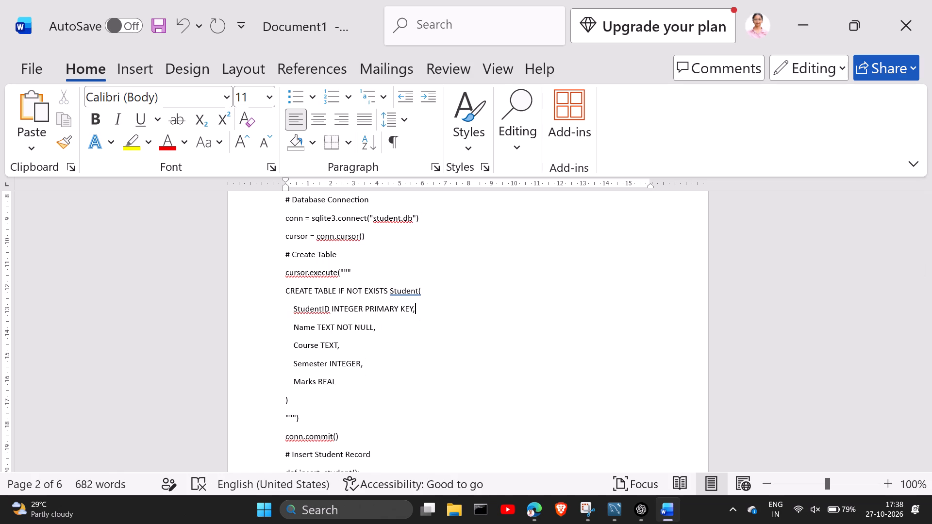
Look through the pasted Python program down to its final conn.close() line.
{"action": "scroll", "coordinate": [439, 312], "scroll_direction": "down", "scroll_amount": 5}
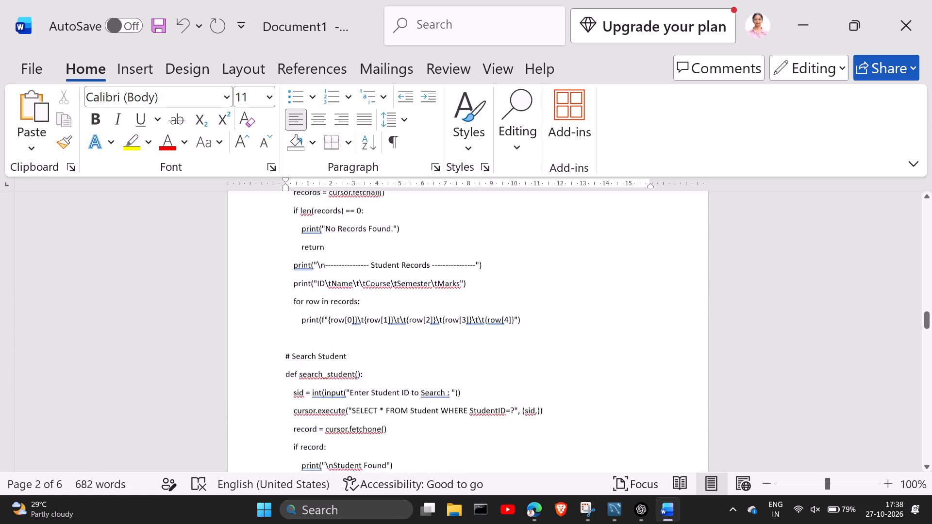
{"action": "scroll", "coordinate": [439, 312], "scroll_direction": "down", "scroll_amount": 7}
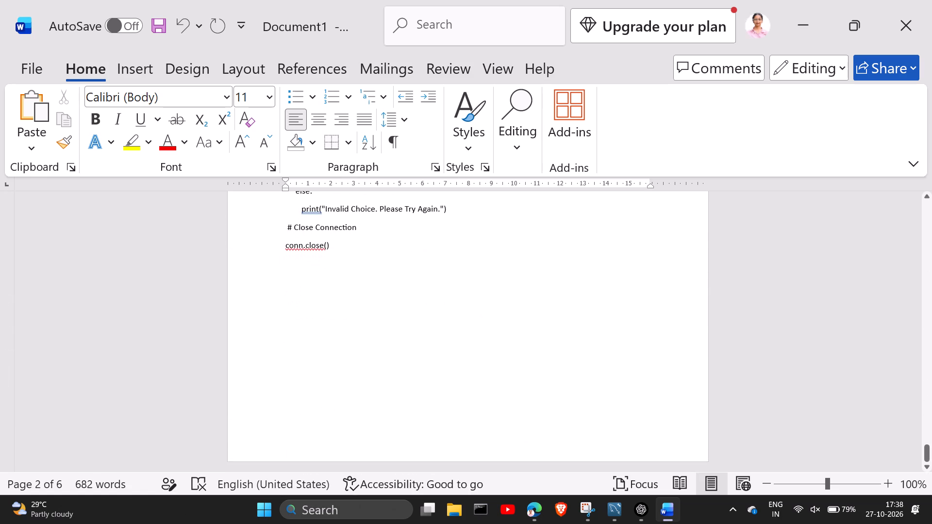
Restore the Word window from full screen so the document sits beside the Experiment 7 browser page.
{"action": "scroll", "coordinate": [439, 312], "scroll_direction": "down", "scroll_amount": 2}
{"action": "left_click", "coordinate": [791, 62]}
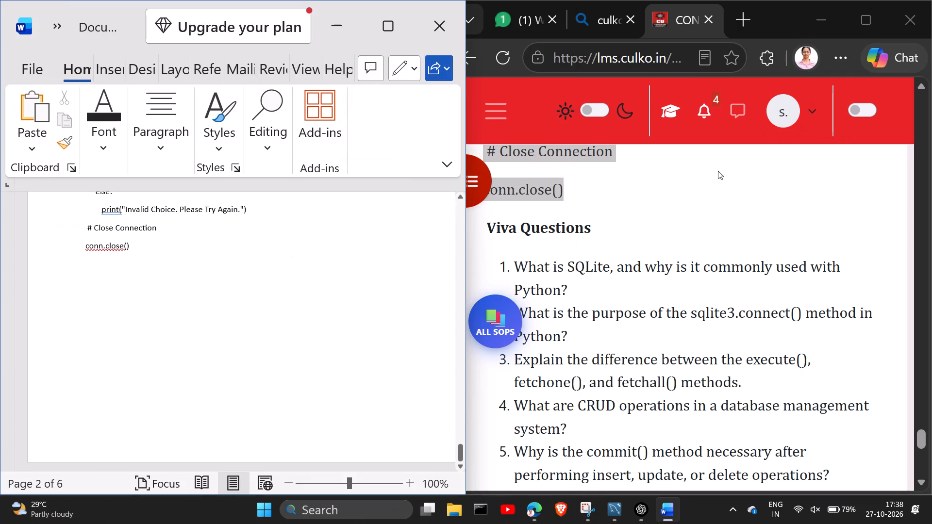
Switch to the browser page, clear the text selection and check the end of the program above the Viva Questions against the document.
{"action": "scroll", "coordinate": [692, 175], "scroll_direction": "down", "scroll_amount": 1}
{"action": "scroll", "coordinate": [692, 175], "scroll_direction": "up", "scroll_amount": 1}
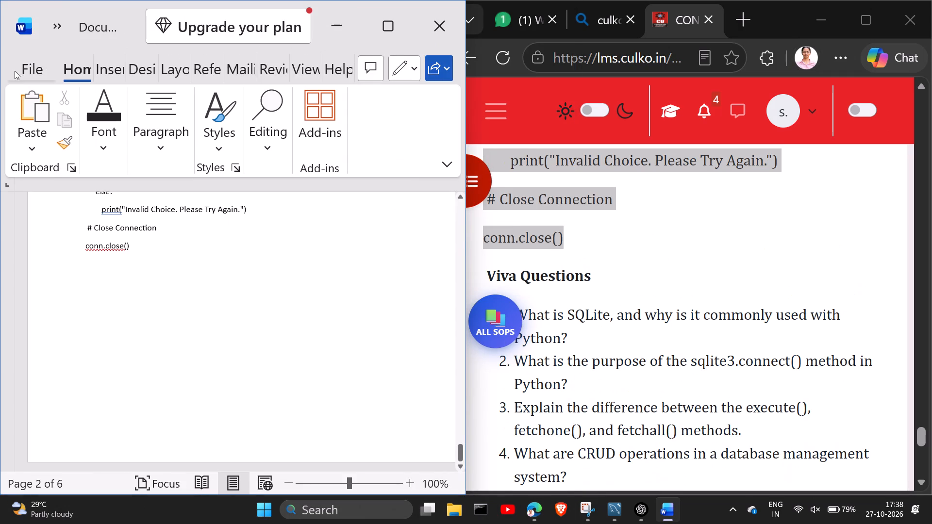
{"action": "scroll", "coordinate": [215, 228], "scroll_direction": "down", "scroll_amount": 1}
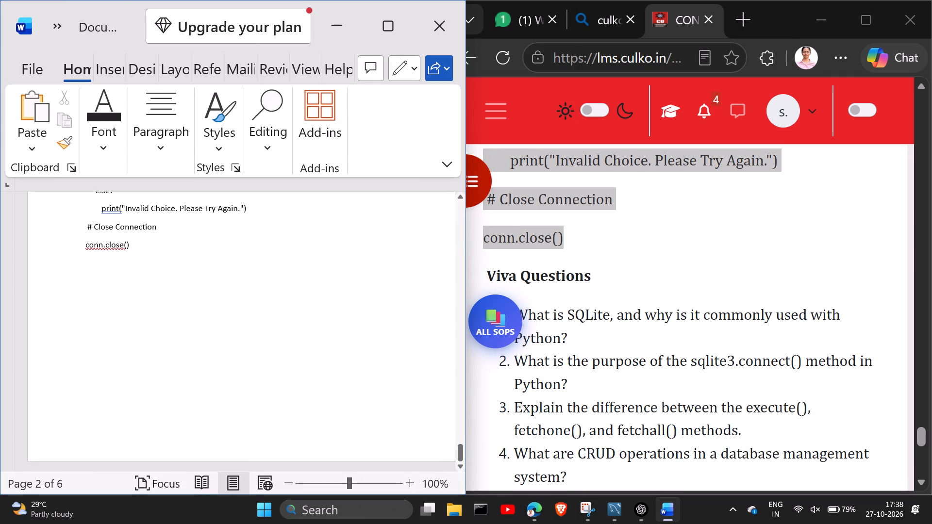
{"action": "left_click", "coordinate": [605, 245]}
{"action": "scroll", "coordinate": [605, 245], "scroll_direction": "up", "scroll_amount": 2}
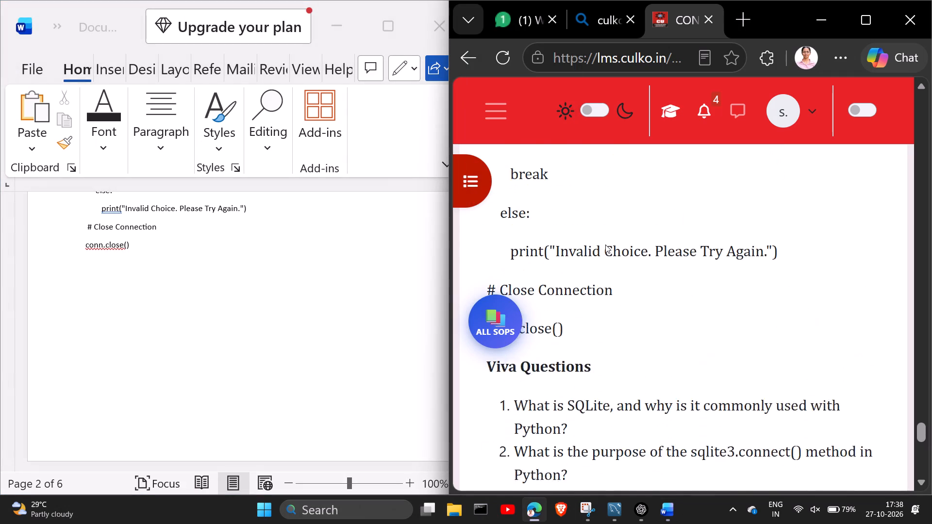
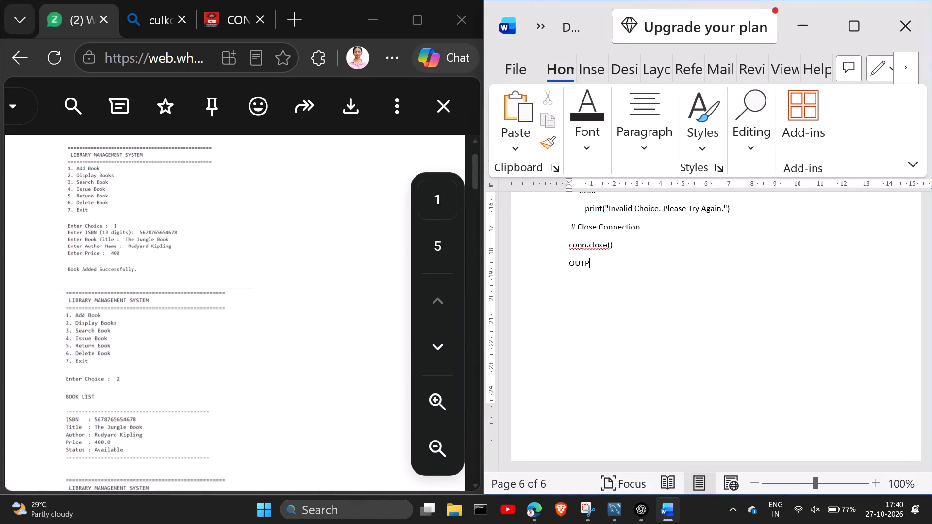
Complete the "OUTPUT:-" heading below conn.close() and start a new line under it in the document.
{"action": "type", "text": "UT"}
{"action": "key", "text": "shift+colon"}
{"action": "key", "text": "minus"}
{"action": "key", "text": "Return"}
Snip the browser's program output from the Choice 1 library menu through the Choice 2 book list, copy the image, and return to Word.
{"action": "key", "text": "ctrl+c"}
{"action": "left_click", "coordinate": [673, 286]}
{"action": "key", "text": "Print"}
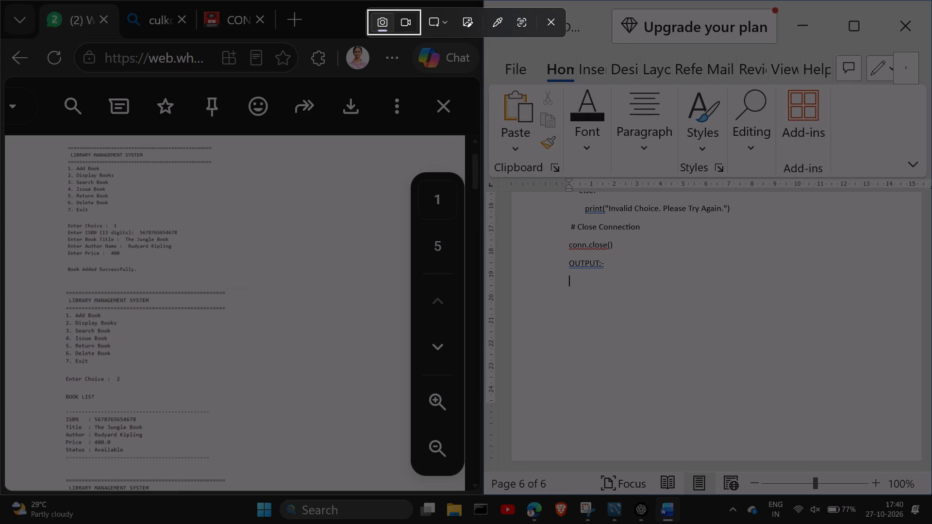
{"action": "left_click_drag", "start_coordinate": [29, 129], "coordinate": [137, 211]}
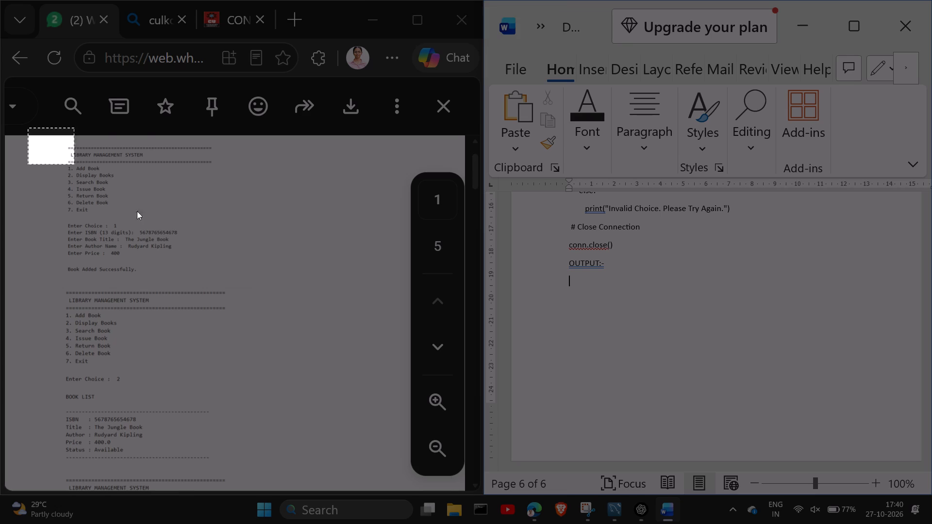
{"action": "left_click_drag", "start_coordinate": [137, 211], "coordinate": [300, 467]}
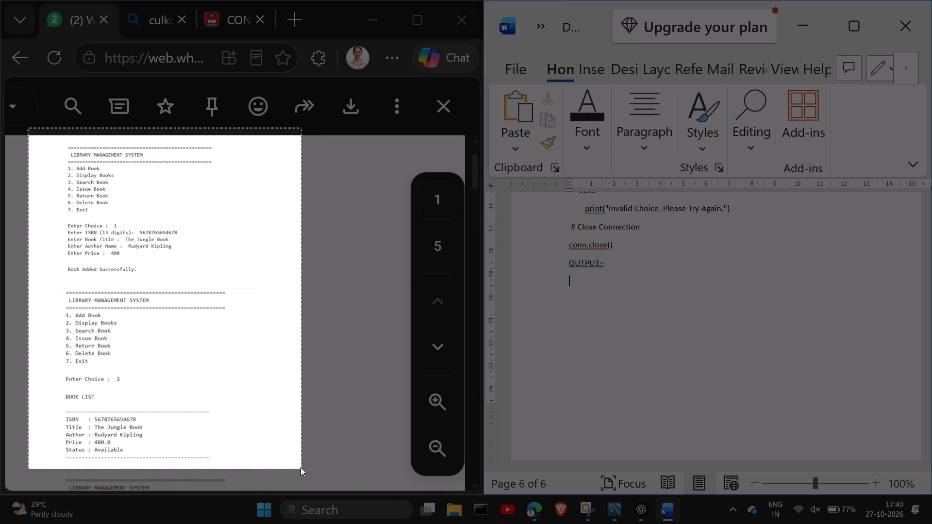
{"action": "left_click_drag", "start_coordinate": [300, 467], "coordinate": [299, 468]}
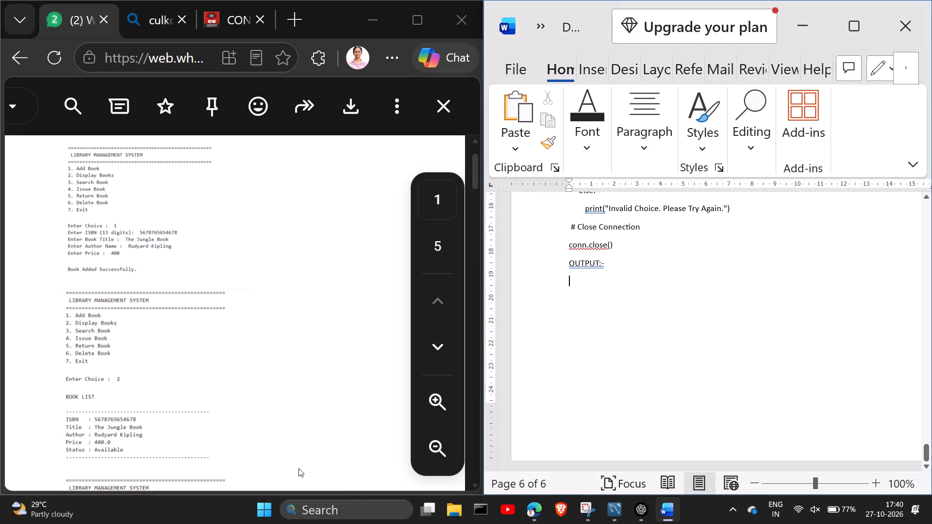
{"action": "left_click", "coordinate": [793, 277]}
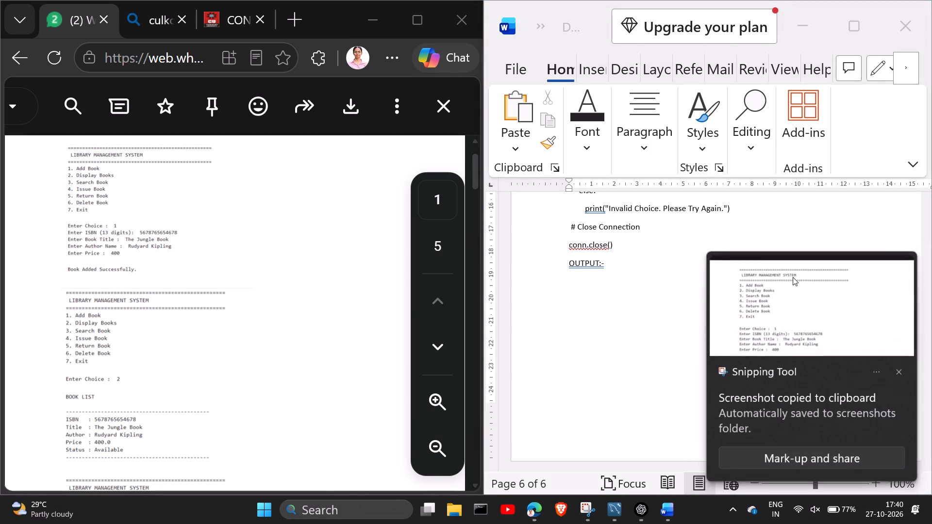
{"action": "double_click", "coordinate": [757, 277]}
{"action": "key", "text": "ctrl+c"}
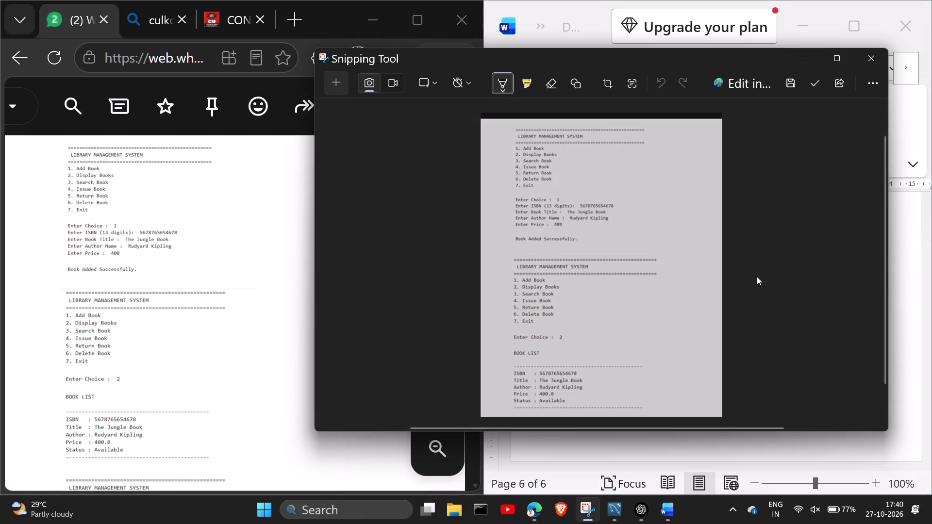
{"action": "left_click", "coordinate": [757, 454]}
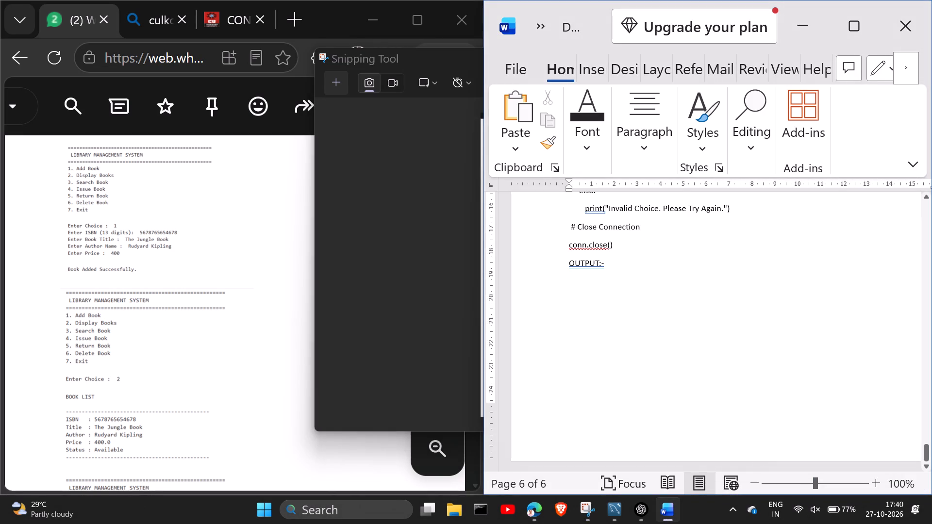
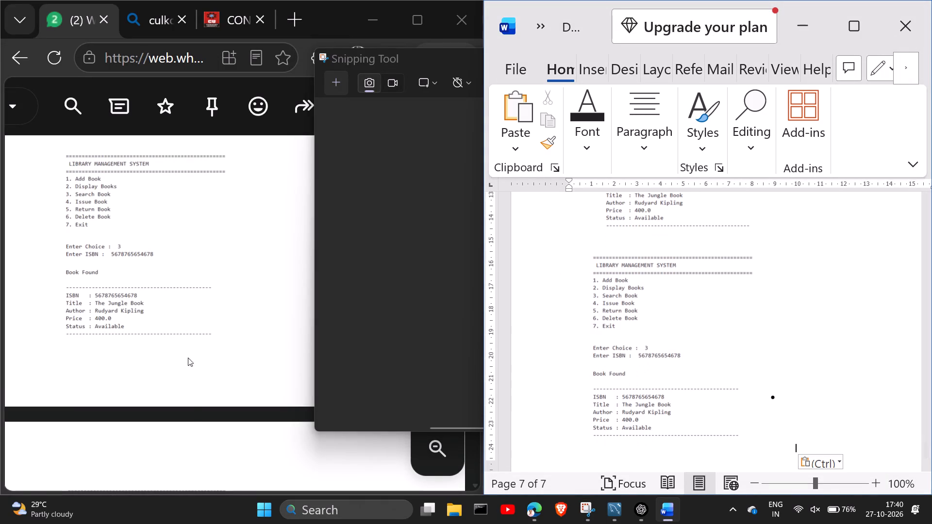
Snip the Library Management System output from the choice 4 run through the menu following the choice 5 run, and copy the image.
{"action": "scroll", "coordinate": [191, 413], "scroll_direction": "down", "scroll_amount": 4}
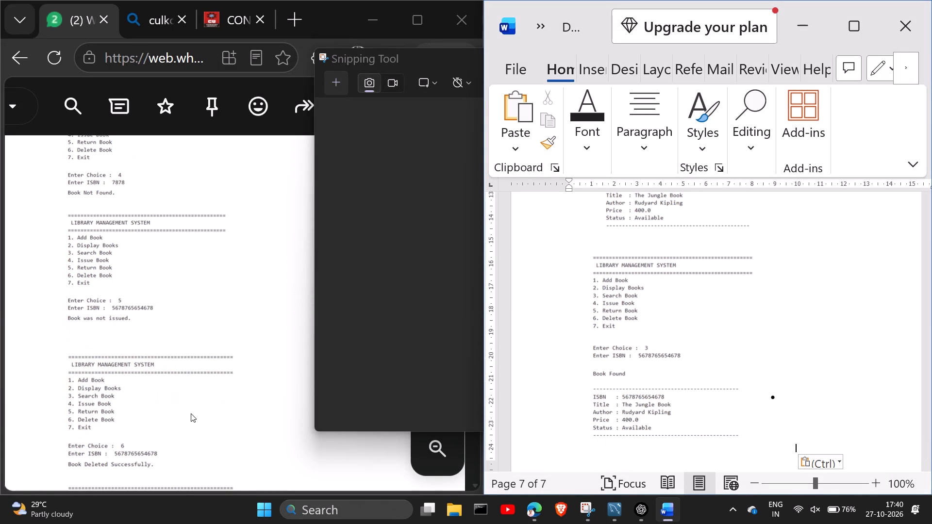
{"action": "scroll", "coordinate": [192, 425], "scroll_direction": "up", "scroll_amount": 1}
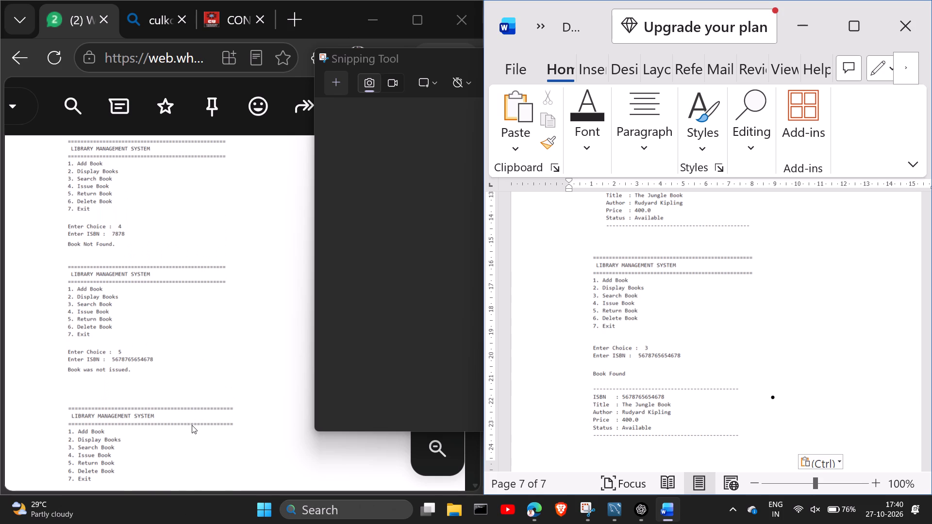
{"action": "scroll", "coordinate": [192, 425], "scroll_direction": "up", "scroll_amount": 3}
{"action": "key", "text": "Print"}
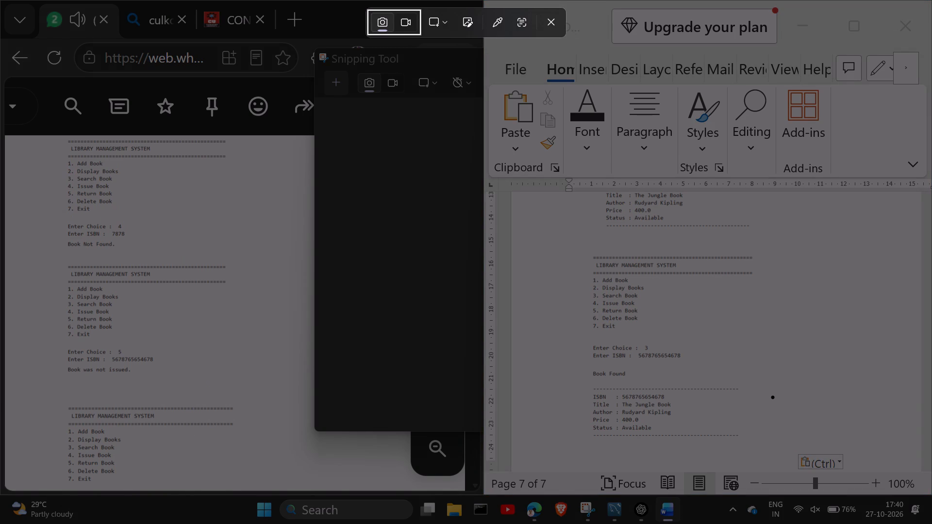
{"action": "left_click_drag", "start_coordinate": [46, 133], "coordinate": [305, 452]}
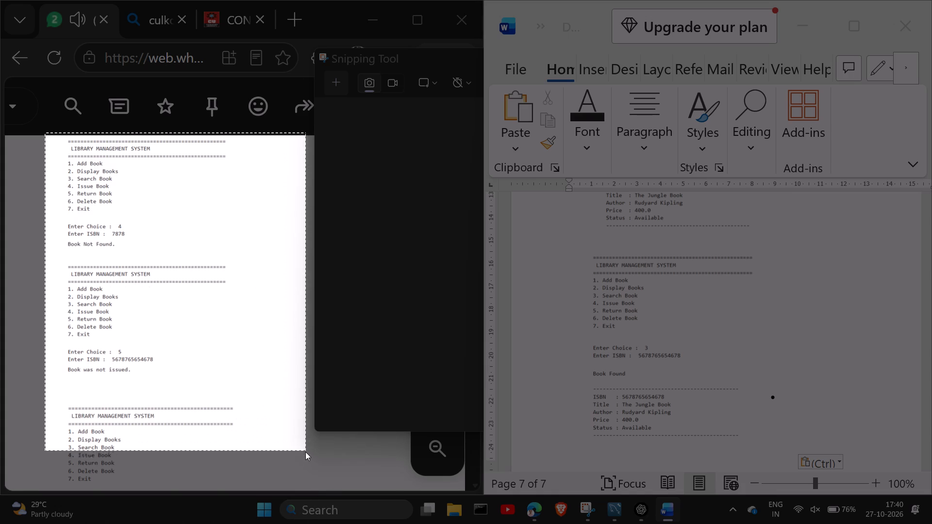
{"action": "left_click_drag", "start_coordinate": [305, 452], "coordinate": [300, 491]}
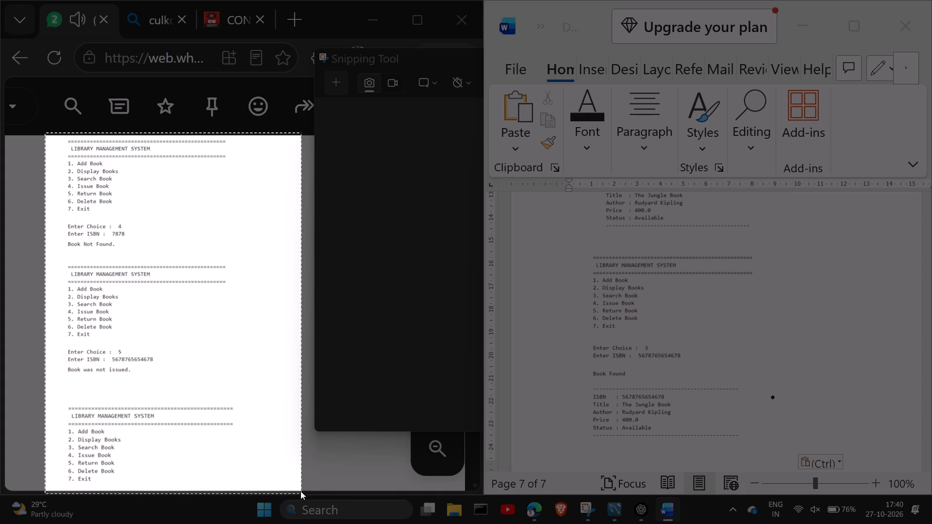
{"action": "left_click_drag", "start_coordinate": [300, 491], "coordinate": [298, 487]}
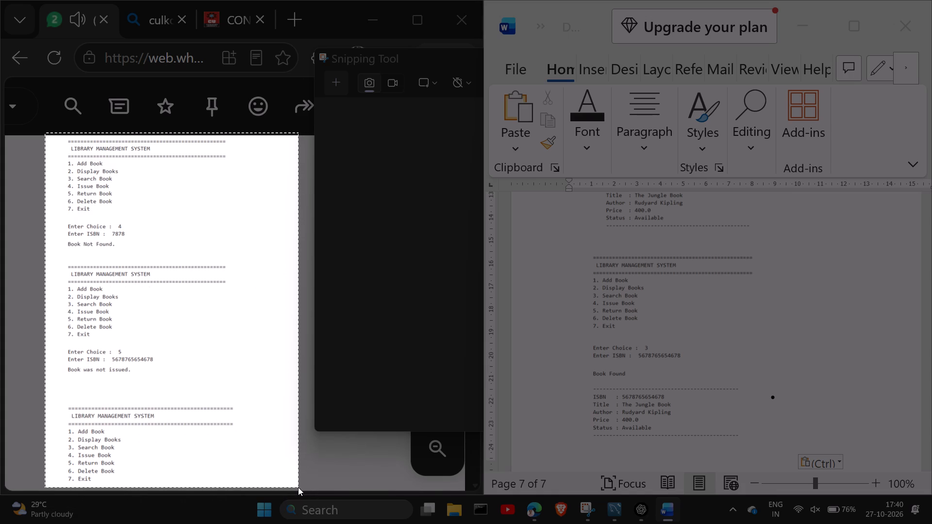
{"action": "left_click_drag", "start_coordinate": [298, 487], "coordinate": [299, 486]}
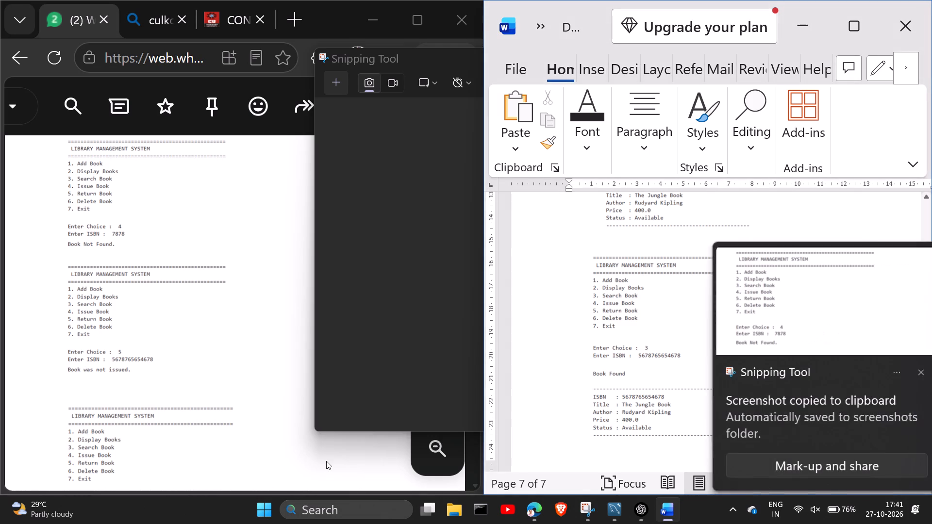
{"action": "left_click", "coordinate": [760, 312]}
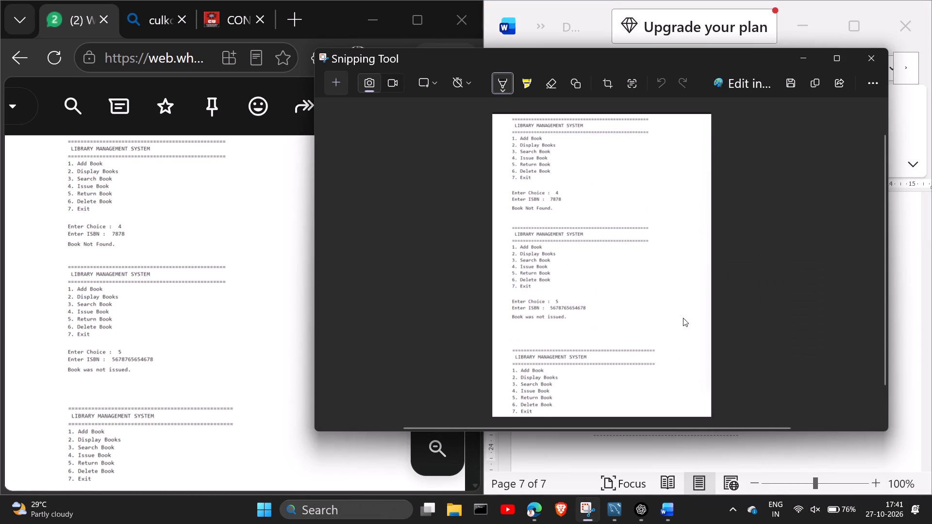
{"action": "left_click", "coordinate": [636, 317]}
{"action": "key", "text": "ctrl+c"}
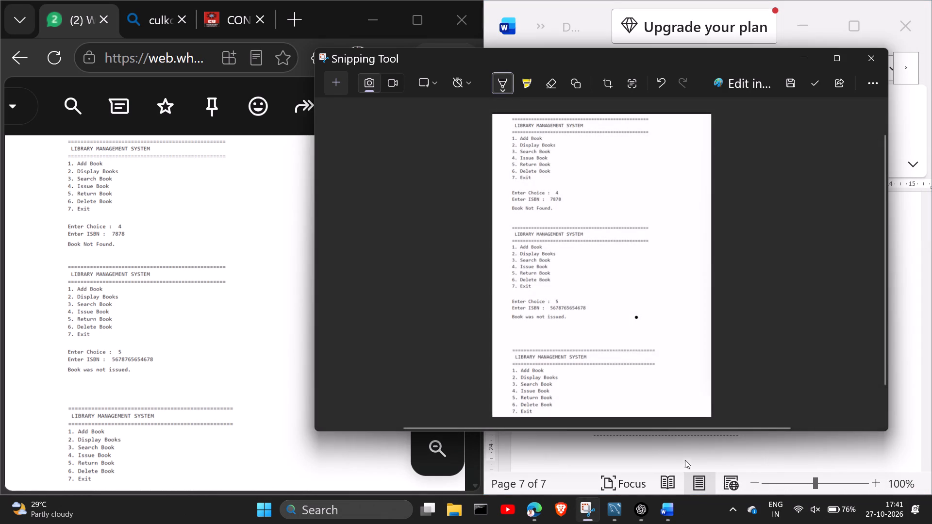
Switch to the Word document and start a new line below the "Book Found" output image for the copied snip.
{"action": "left_click", "coordinate": [683, 452]}
{"action": "key", "text": "Return"}
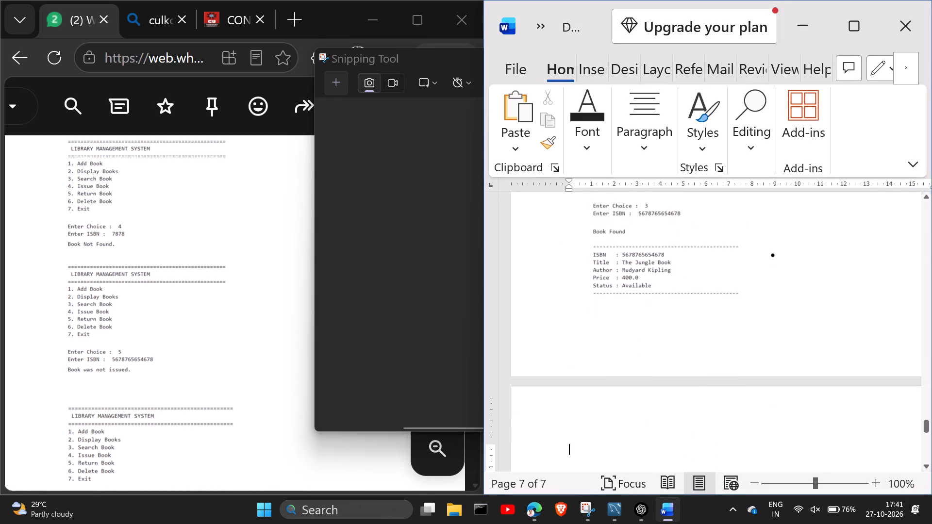
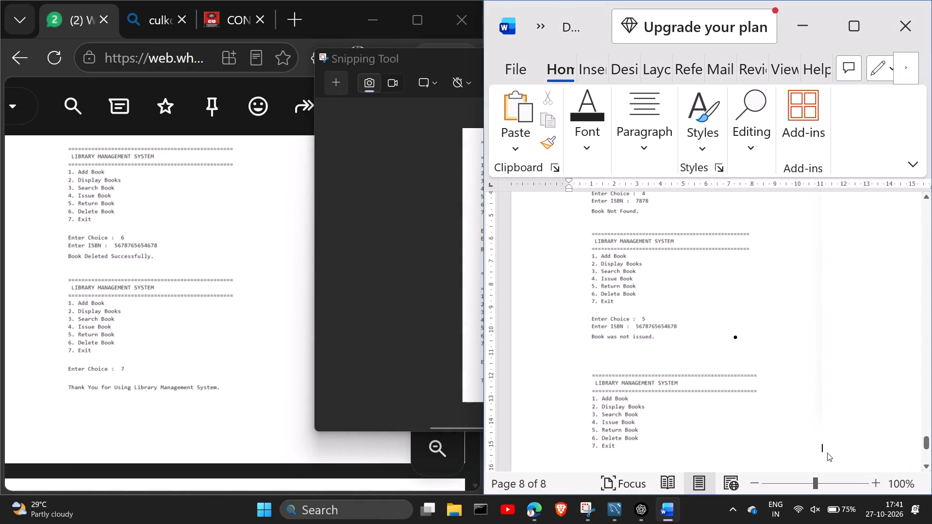
Paste the copied snip of the final Library Management System output, with choices 6 and 7, at the end of the document.
{"action": "key", "text": "ctrl+v"}
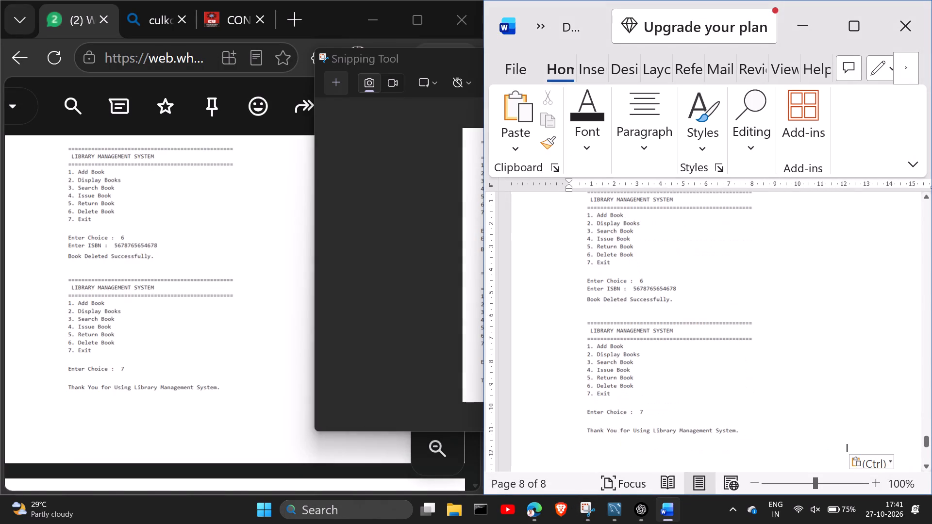
Review the Word document from its end to its beginning, and compare the pasted output images with the source output pages.
{"action": "scroll", "coordinate": [827, 453], "scroll_direction": "down", "scroll_amount": 2}
{"action": "scroll", "coordinate": [827, 453], "scroll_direction": "up", "scroll_amount": 1}
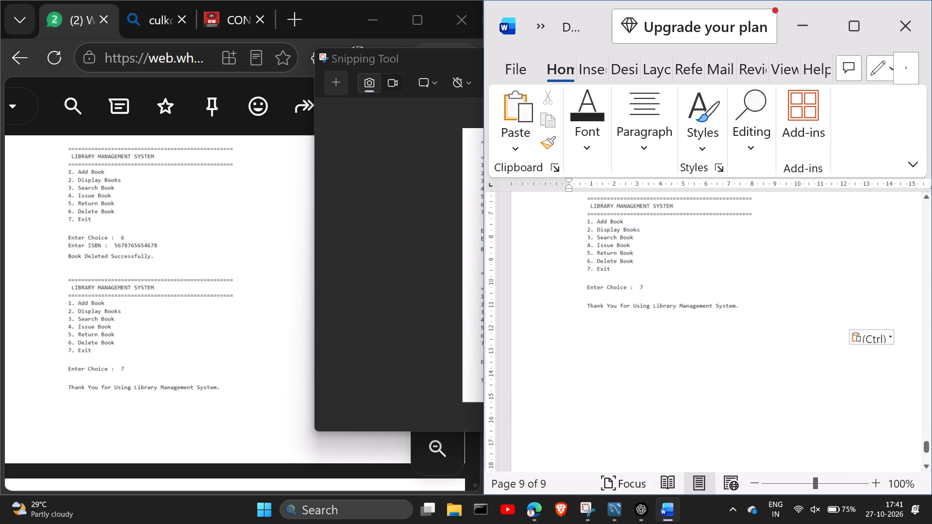
{"action": "scroll", "coordinate": [781, 445], "scroll_direction": "up", "scroll_amount": 7}
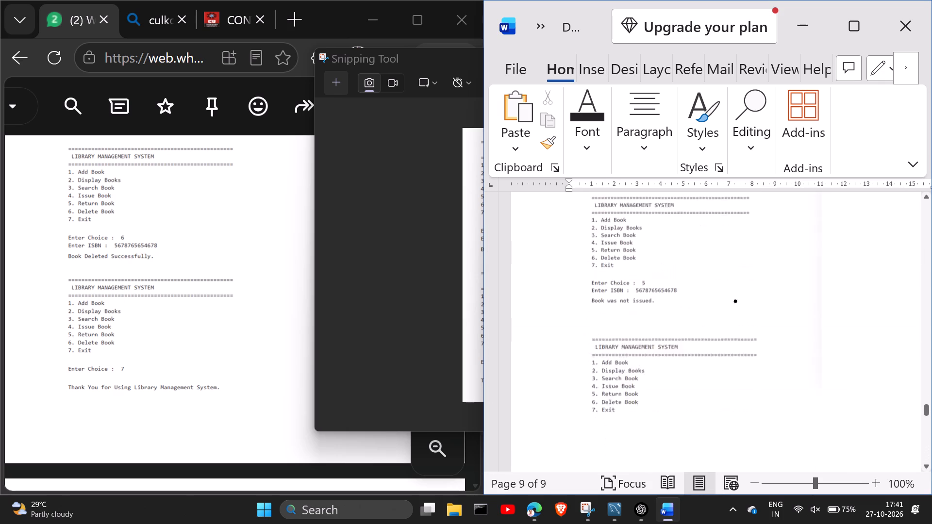
{"action": "scroll", "coordinate": [781, 445], "scroll_direction": "up", "scroll_amount": 14}
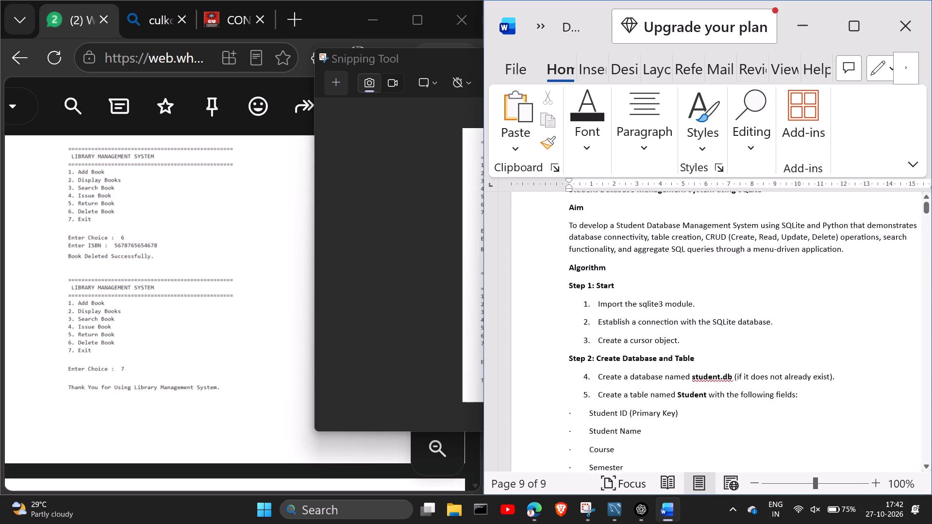
{"action": "scroll", "coordinate": [781, 445], "scroll_direction": "up", "scroll_amount": 4}
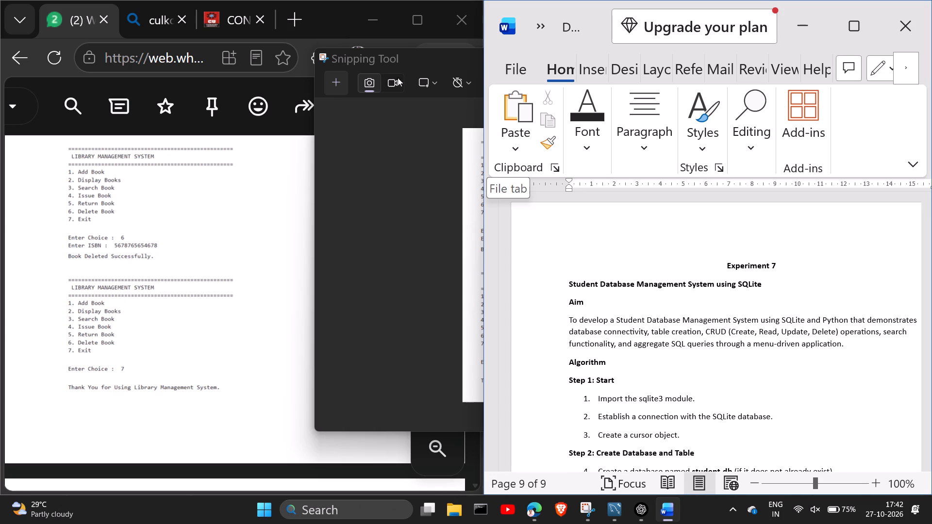
{"action": "scroll", "coordinate": [206, 213], "scroll_direction": "up", "scroll_amount": 12}
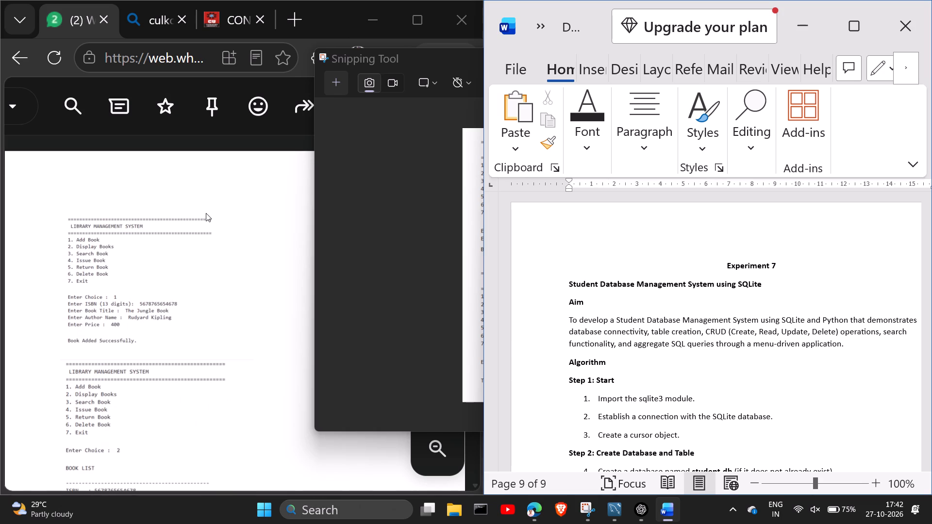
{"action": "scroll", "coordinate": [206, 213], "scroll_direction": "down", "scroll_amount": 1}
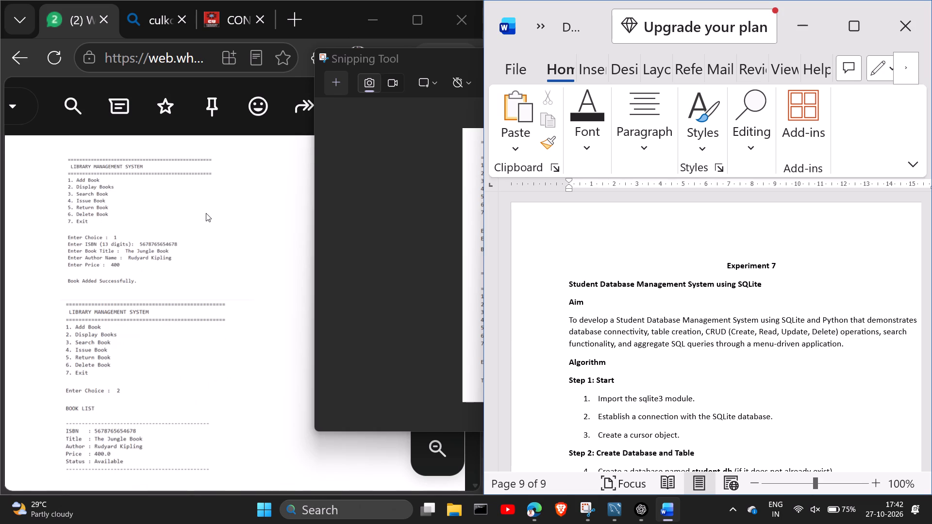
{"action": "scroll", "coordinate": [206, 213], "scroll_direction": "down", "scroll_amount": 1}
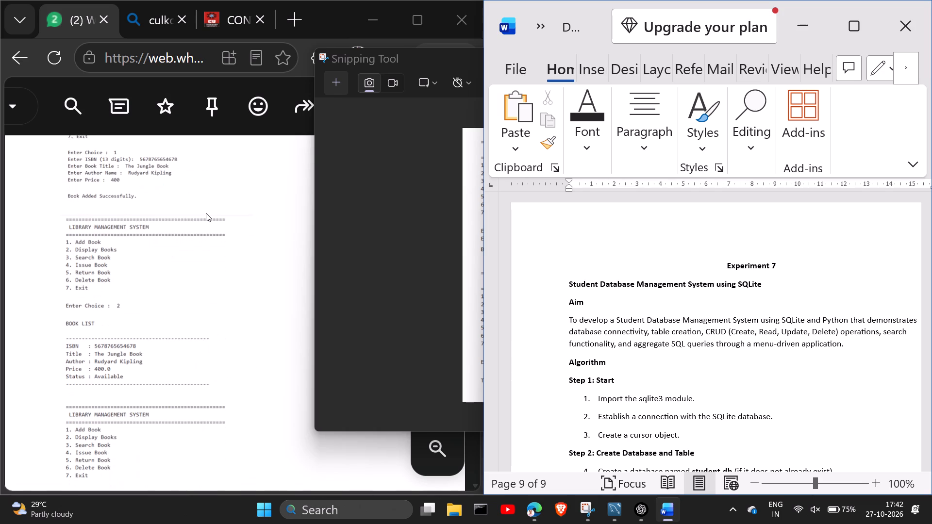
{"action": "scroll", "coordinate": [206, 213], "scroll_direction": "down", "scroll_amount": 5}
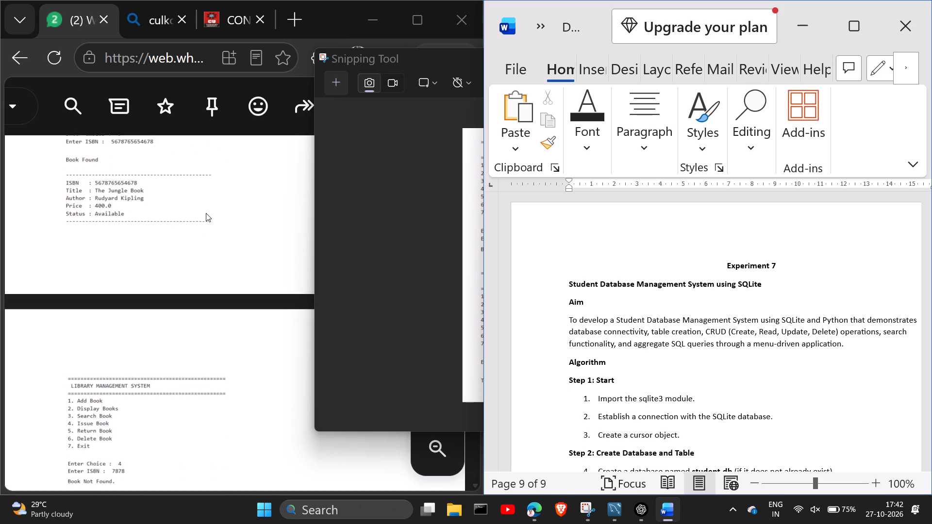
{"action": "scroll", "coordinate": [206, 213], "scroll_direction": "down", "scroll_amount": 3}
{"action": "scroll", "coordinate": [550, 278], "scroll_direction": "down", "scroll_amount": 1}
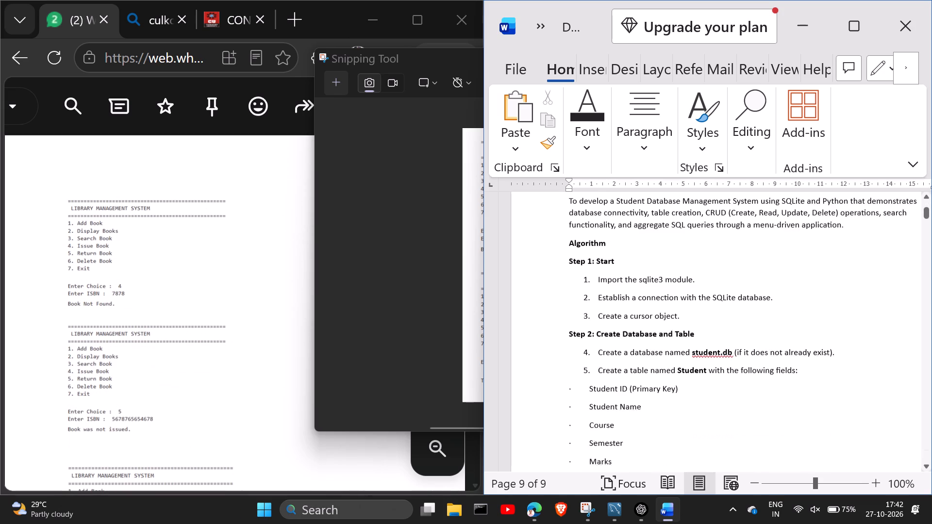
Replace all text from the "Experiment 7" title through the conn.close() line with a single space, keeping the OUTPUT:- heading and images.
{"action": "scroll", "coordinate": [570, 311], "scroll_direction": "up", "scroll_amount": 1}
{"action": "left_click_drag", "start_coordinate": [595, 255], "coordinate": [689, 471]}
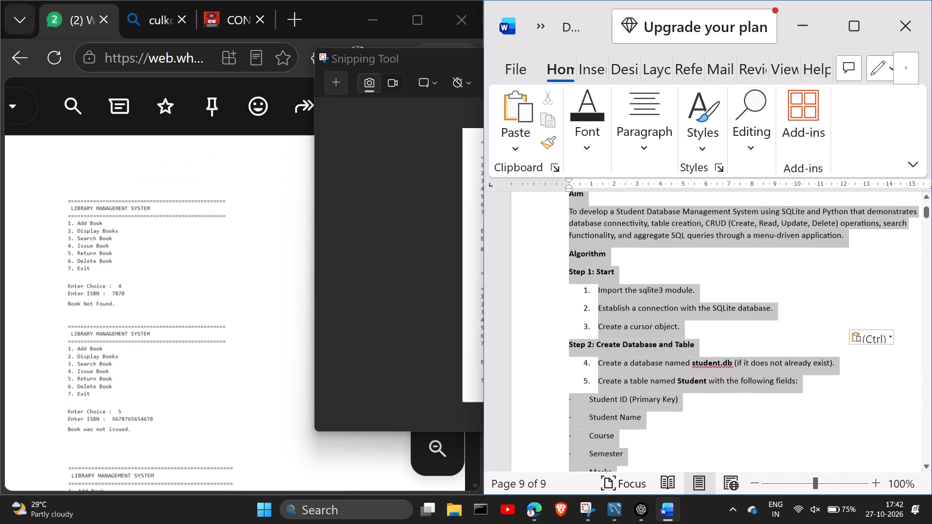
{"action": "left_click_drag", "start_coordinate": [689, 471], "coordinate": [688, 519]}
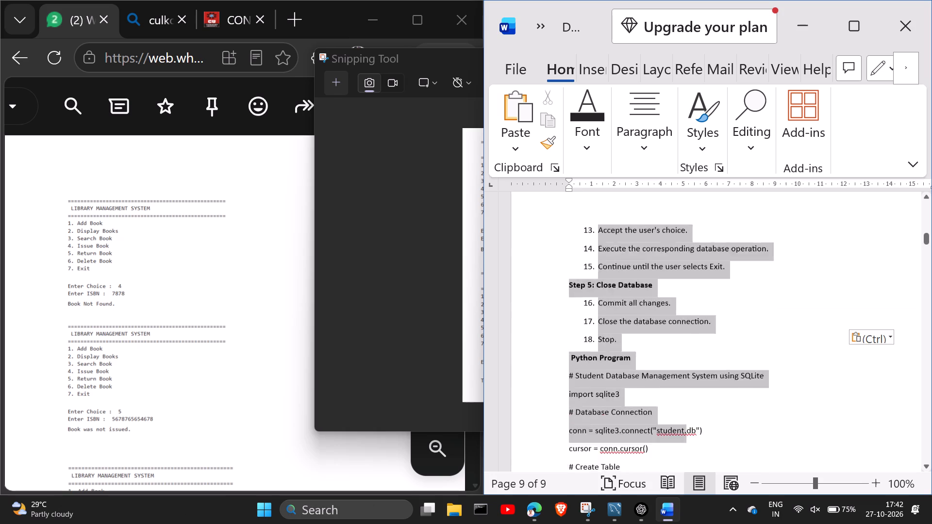
{"action": "left_click_drag", "start_coordinate": [688, 519], "coordinate": [689, 487]}
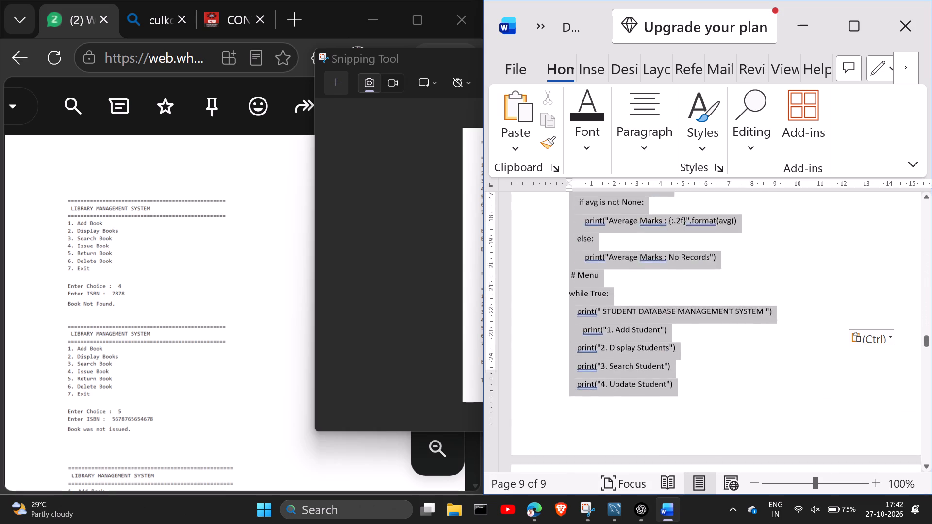
{"action": "left_click_drag", "start_coordinate": [689, 487], "coordinate": [641, 216]}
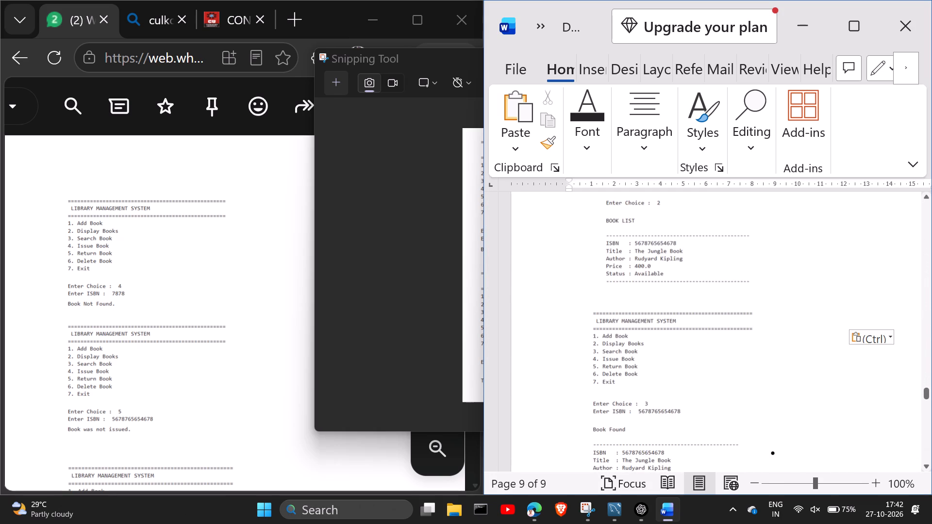
{"action": "left_click_drag", "start_coordinate": [641, 216], "coordinate": [634, 183]}
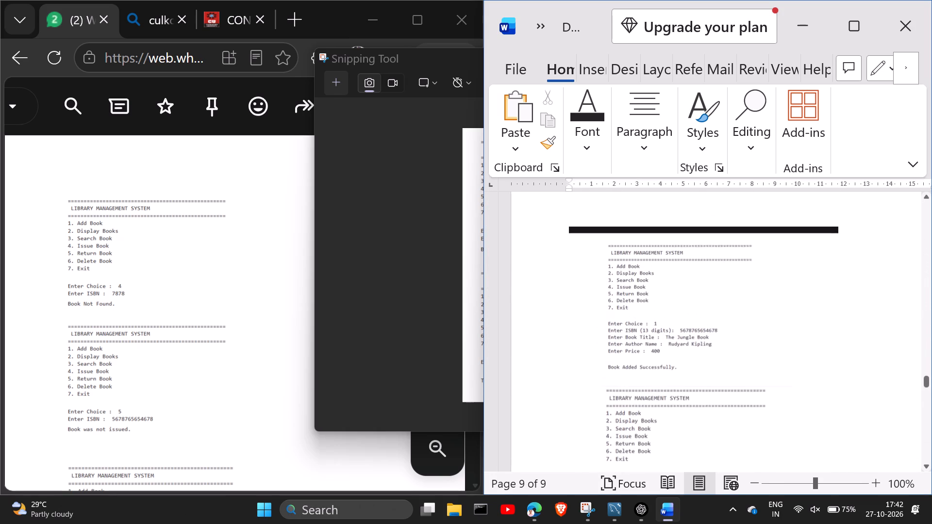
{"action": "left_click_drag", "start_coordinate": [634, 183], "coordinate": [633, 236]}
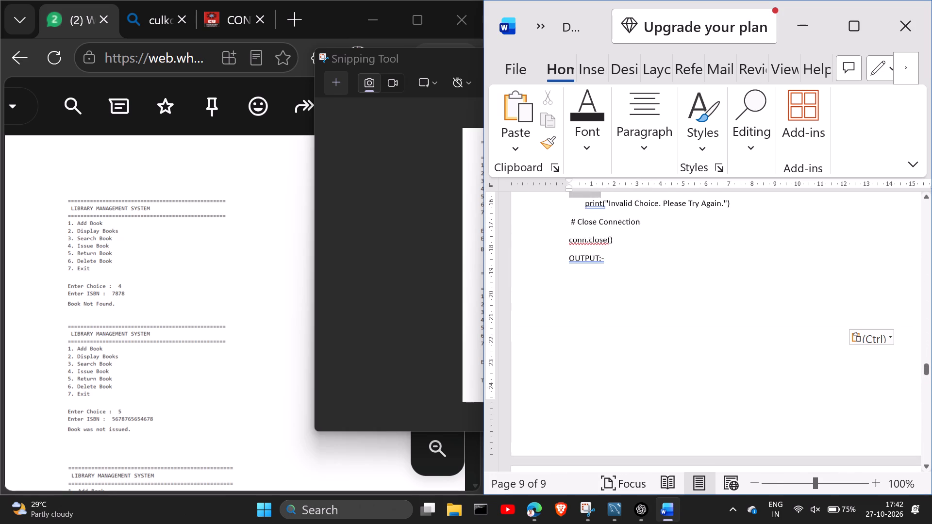
{"action": "left_click_drag", "start_coordinate": [633, 236], "coordinate": [627, 247]}
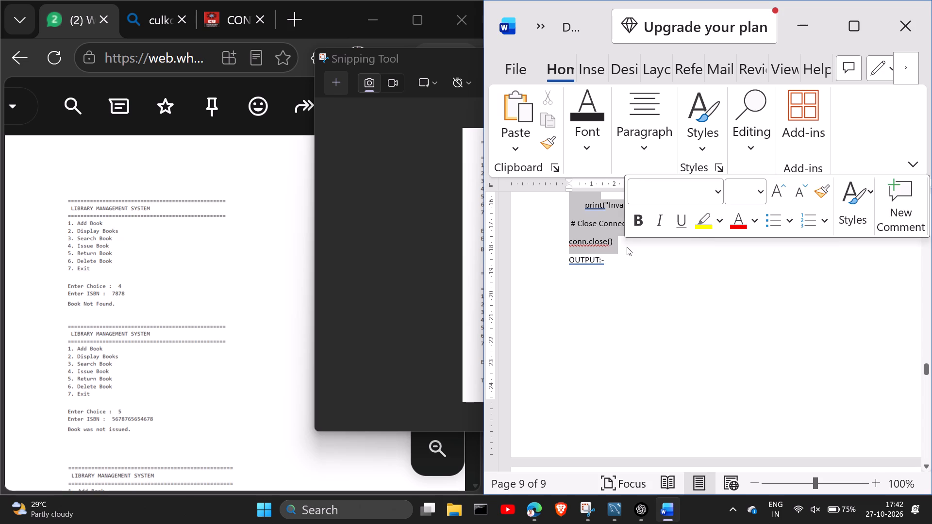
{"action": "key", "text": "space"}
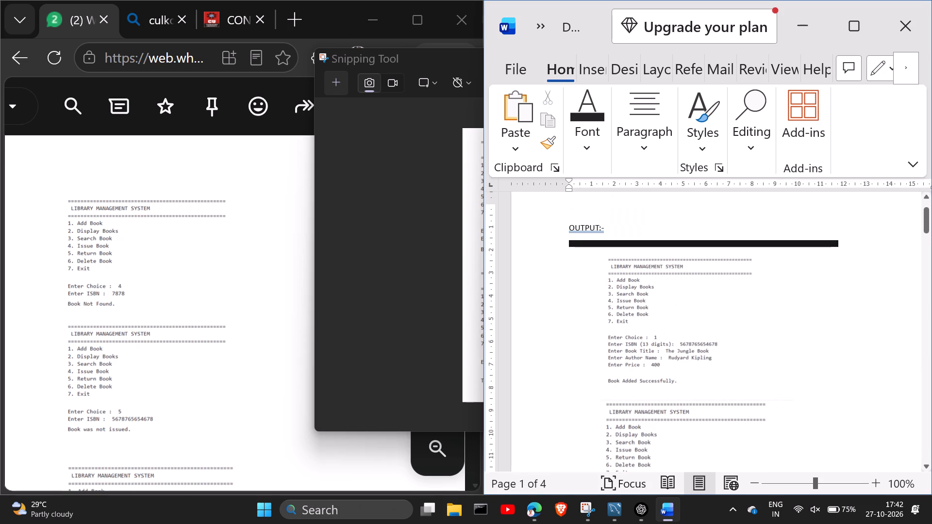
Make the "OUTPUT:-" heading bold and set its font size to 14.
{"action": "left_click_drag", "start_coordinate": [610, 223], "coordinate": [565, 223]}
{"action": "key", "text": "ctrl+shift+b"}
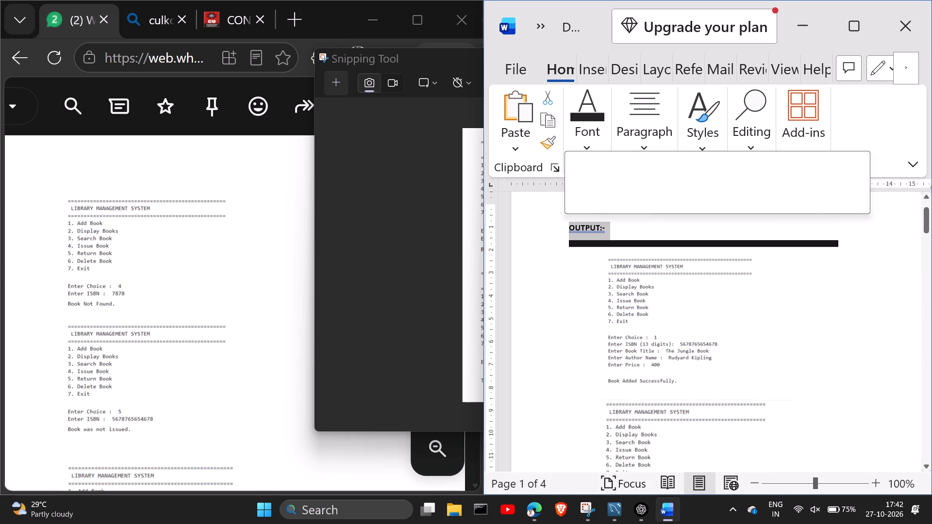
{"action": "left_click", "coordinate": [702, 169]}
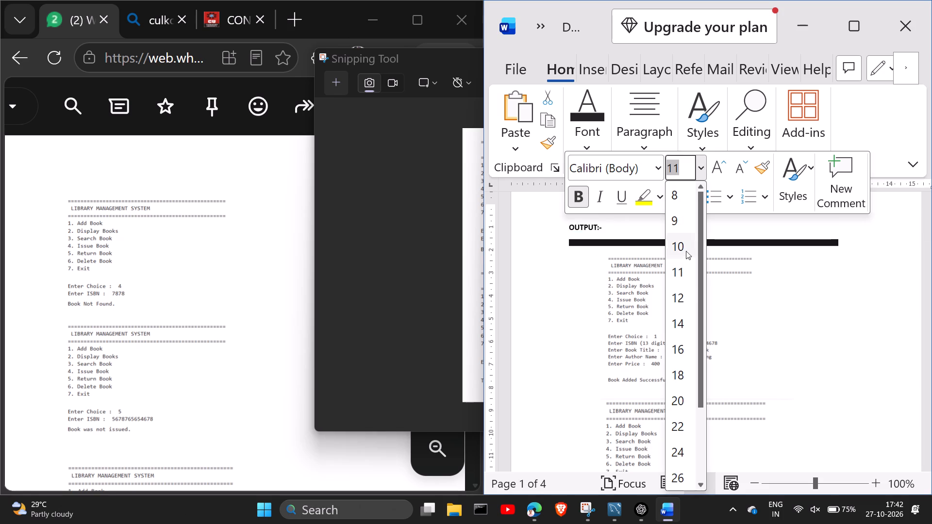
{"action": "left_click", "coordinate": [679, 318]}
{"action": "left_click", "coordinate": [657, 238]}
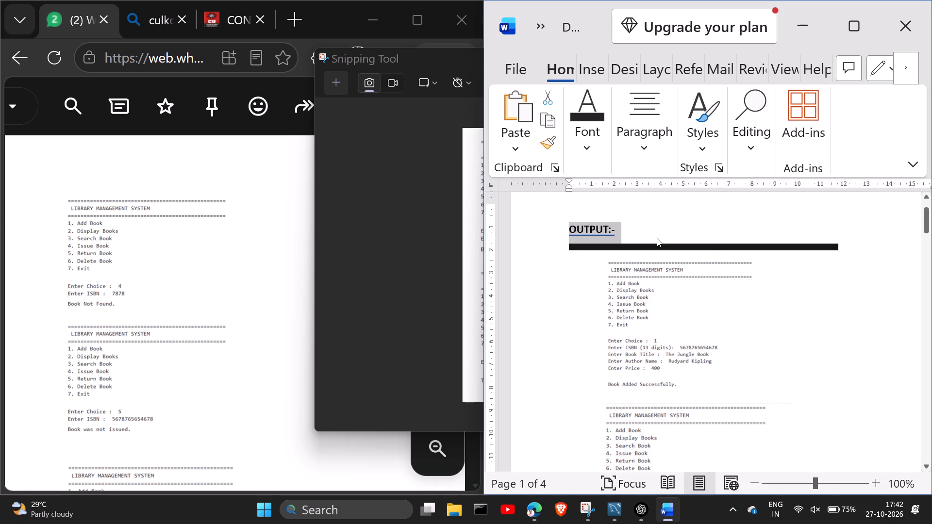
Insert a blank line above the "OUTPUT:-" heading and place the text cursor on the document's first line.
{"action": "left_click", "coordinate": [565, 230]}
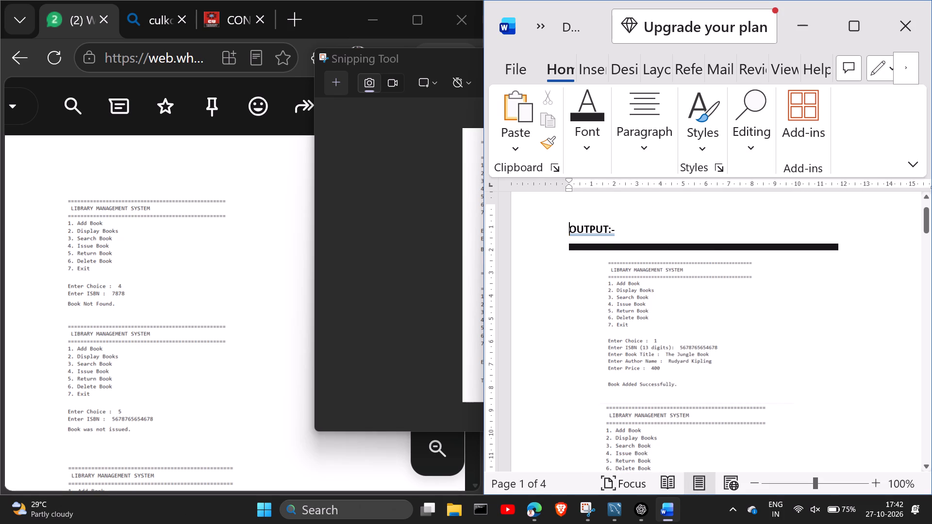
{"action": "key", "text": "Return"}
{"action": "left_click", "coordinate": [571, 219]}
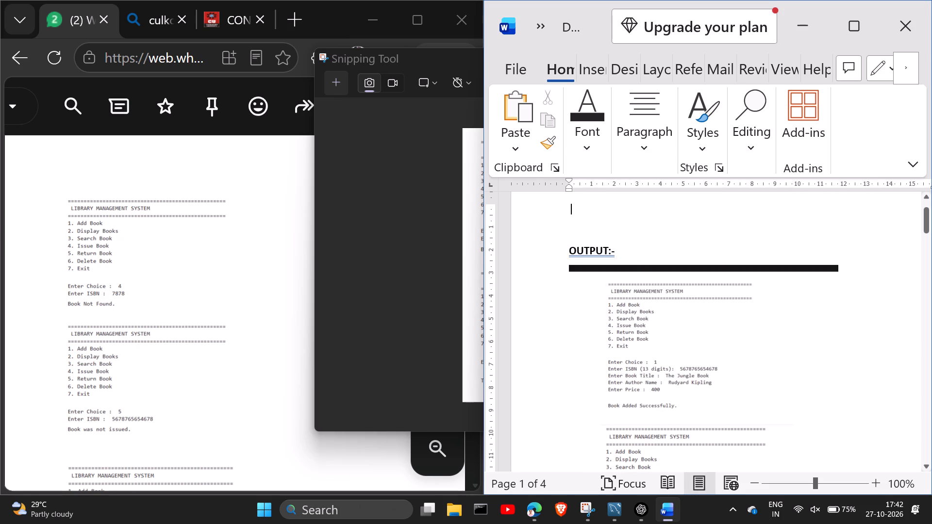
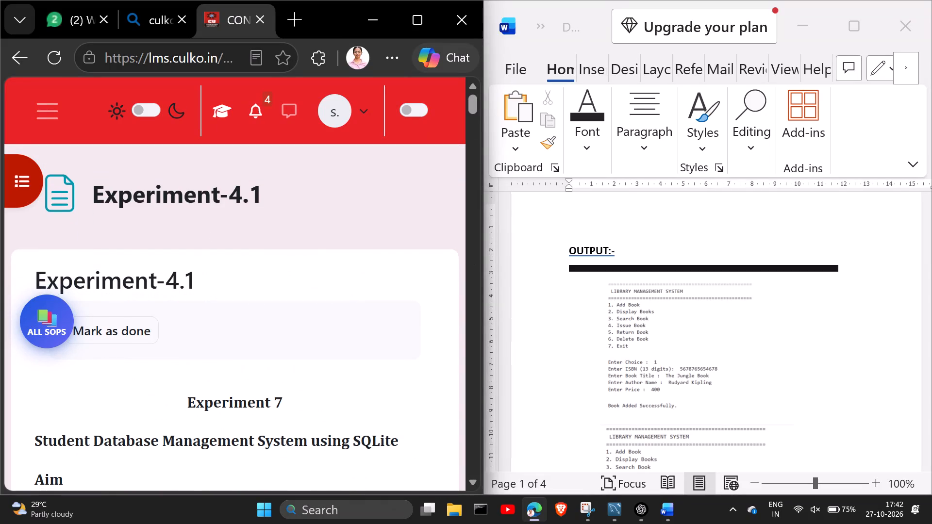
In the browser, open the Experiment-3.1 page under Unit-3 of the Python Programming course and check which experiment it covers.
{"action": "left_click", "coordinate": [419, 12]}
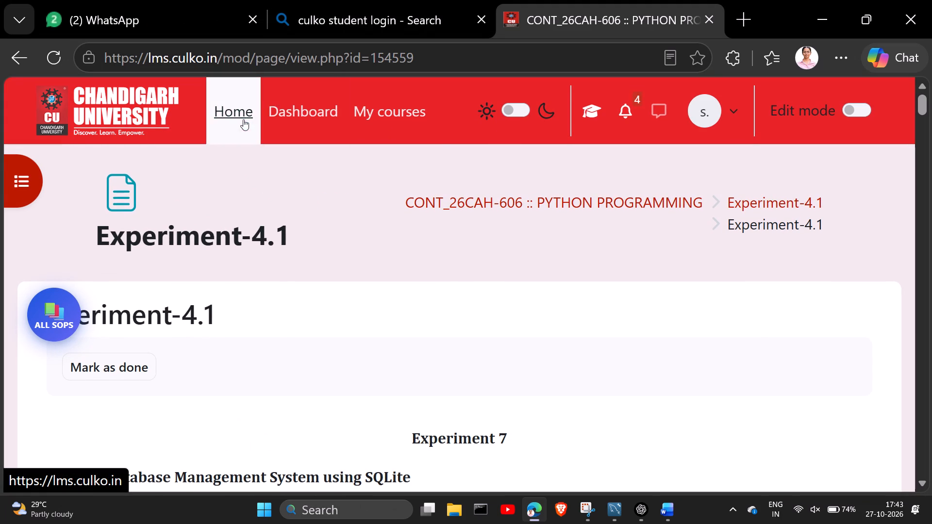
{"action": "left_click", "coordinate": [26, 58]}
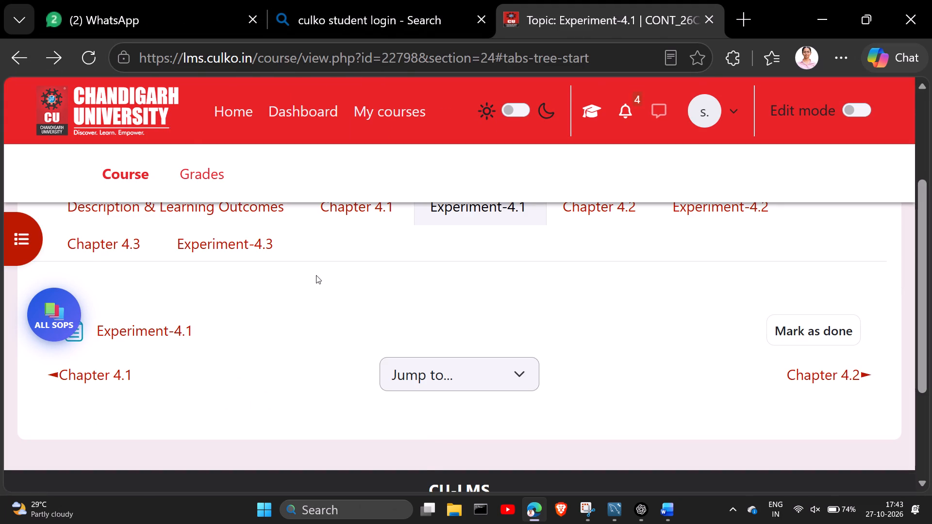
{"action": "scroll", "coordinate": [316, 275], "scroll_direction": "up", "scroll_amount": 2}
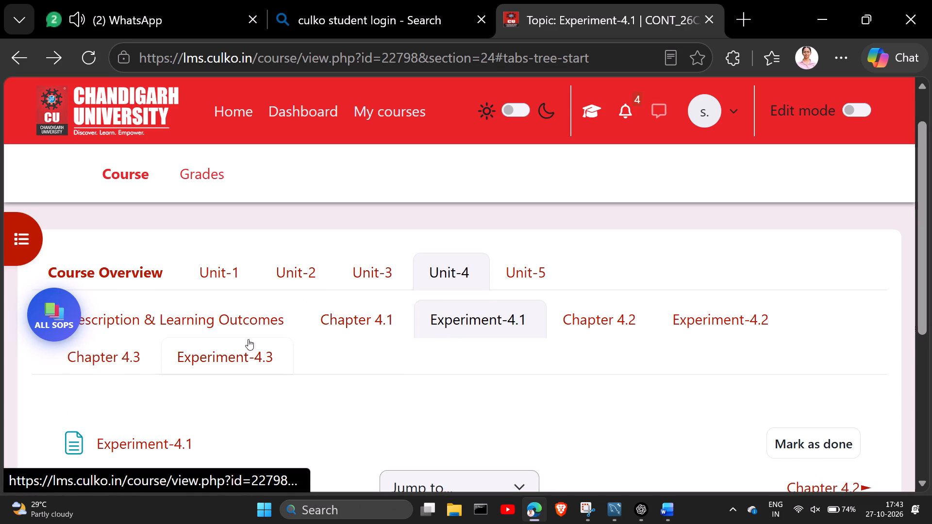
{"action": "left_click", "coordinate": [375, 273]}
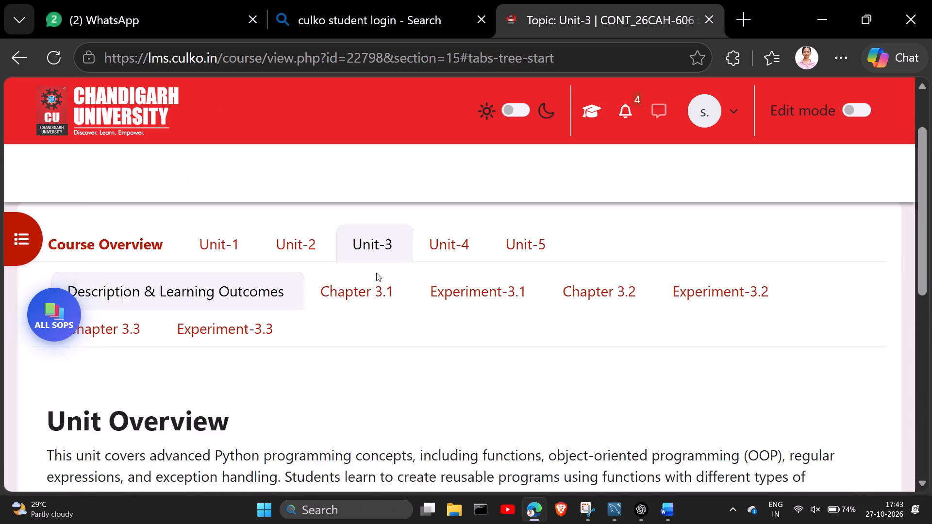
{"action": "scroll", "coordinate": [477, 256], "scroll_direction": "up", "scroll_amount": 1}
{"action": "left_click", "coordinate": [477, 253]}
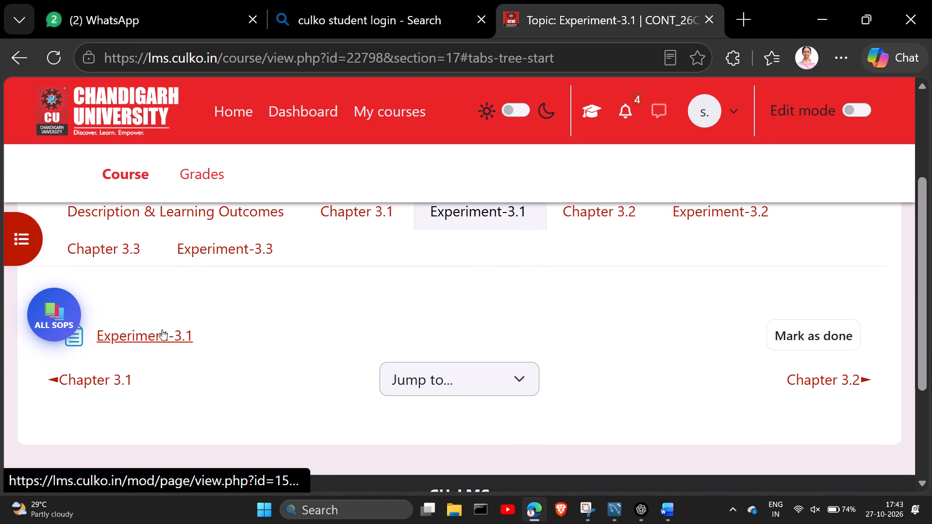
{"action": "left_click", "coordinate": [162, 329]}
{"action": "scroll", "coordinate": [162, 329], "scroll_direction": "down", "scroll_amount": 1}
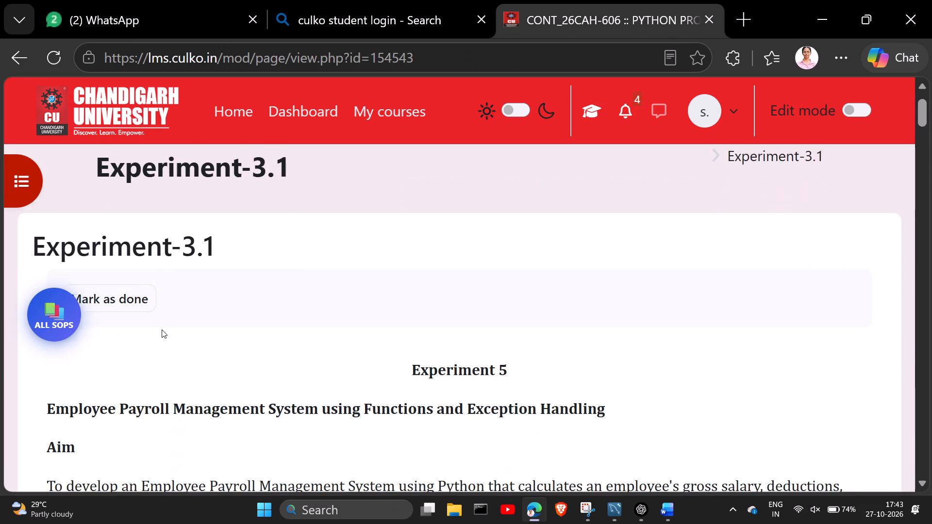
{"action": "scroll", "coordinate": [162, 329], "scroll_direction": "down", "scroll_amount": 1}
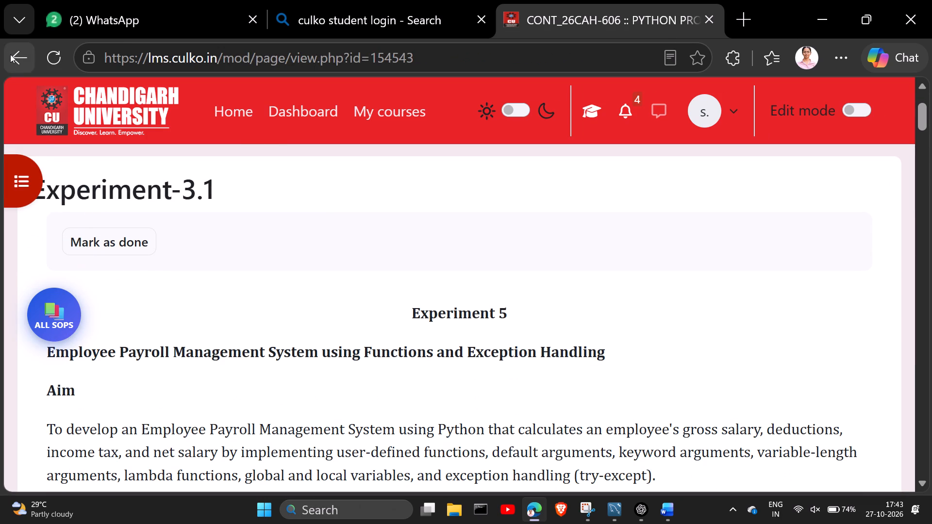
Return to the Unit-3 topics and open the Experiment-3.2 page.
{"action": "left_click", "coordinate": [8, 55]}
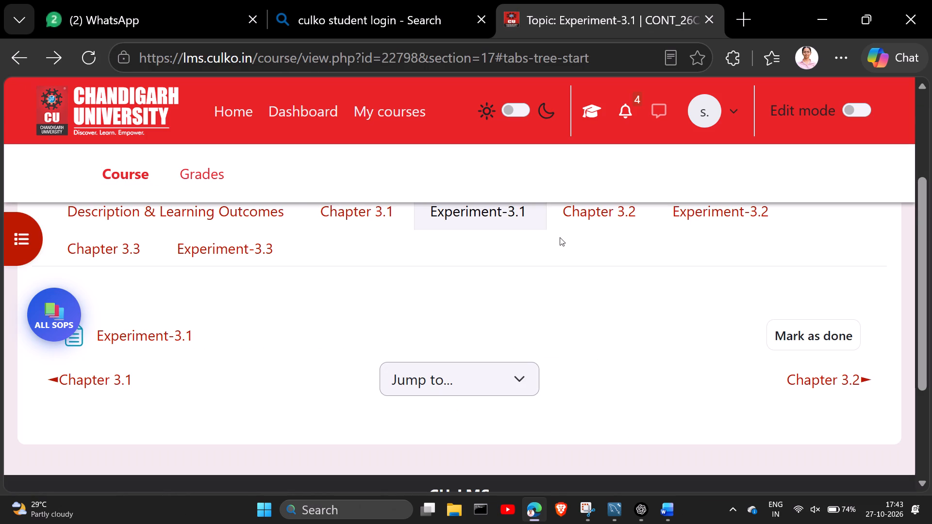
{"action": "left_click", "coordinate": [685, 217]}
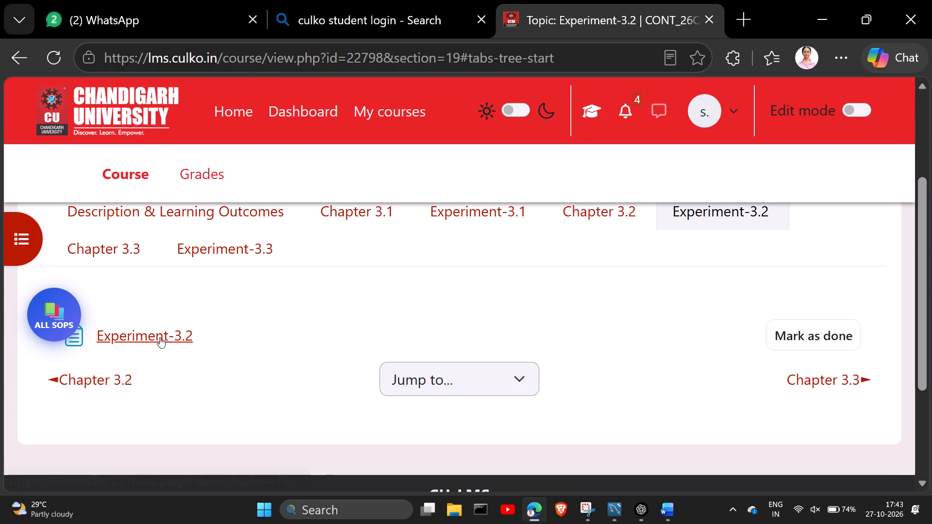
{"action": "left_click", "coordinate": [160, 337]}
{"action": "scroll", "coordinate": [160, 337], "scroll_direction": "down", "scroll_amount": 1}
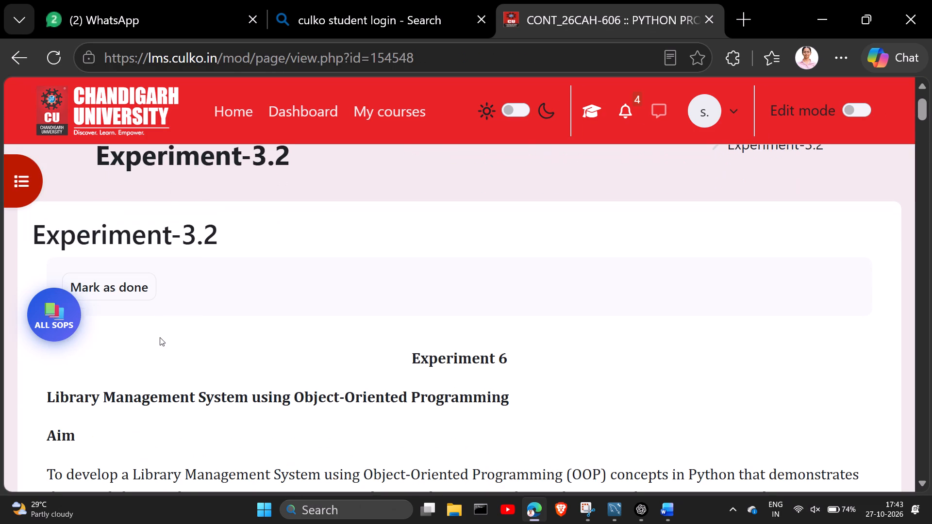
Copy the page text from the "Experiment 6" title through the "Viva Questions" heading and paste it at the start of the Word document.
{"action": "left_click_drag", "start_coordinate": [365, 331], "coordinate": [502, 502]}
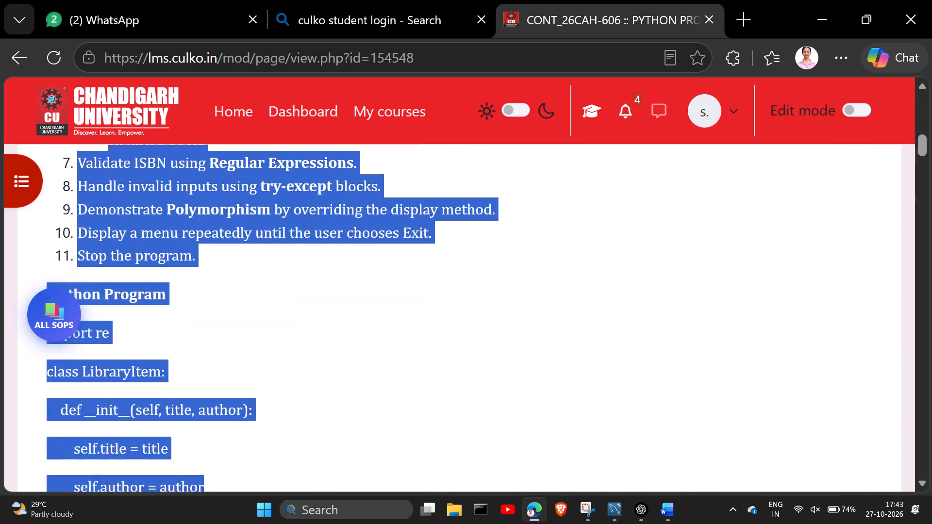
{"action": "left_click_drag", "start_coordinate": [502, 502], "coordinate": [474, 478]}
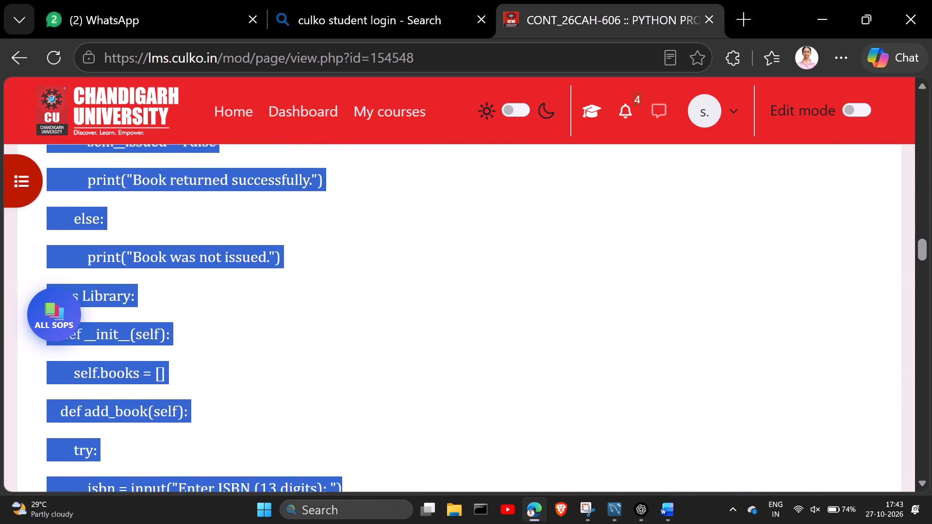
{"action": "left_click_drag", "start_coordinate": [474, 478], "coordinate": [455, 522]}
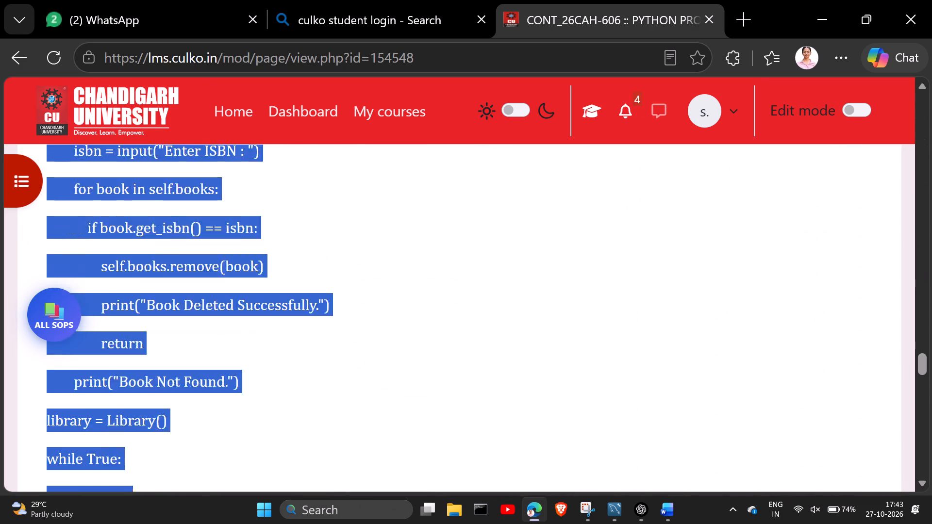
{"action": "left_click_drag", "start_coordinate": [455, 522], "coordinate": [413, 418]}
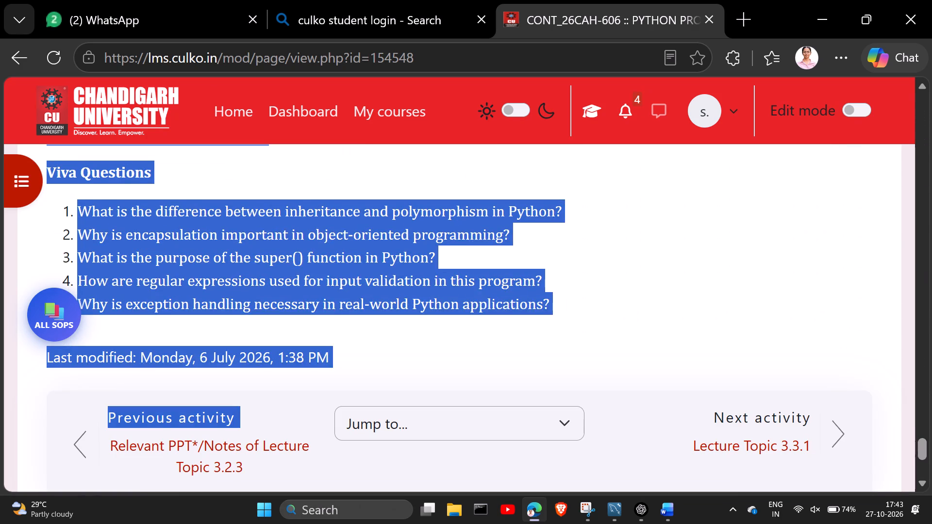
{"action": "left_click_drag", "start_coordinate": [413, 418], "coordinate": [268, 182]}
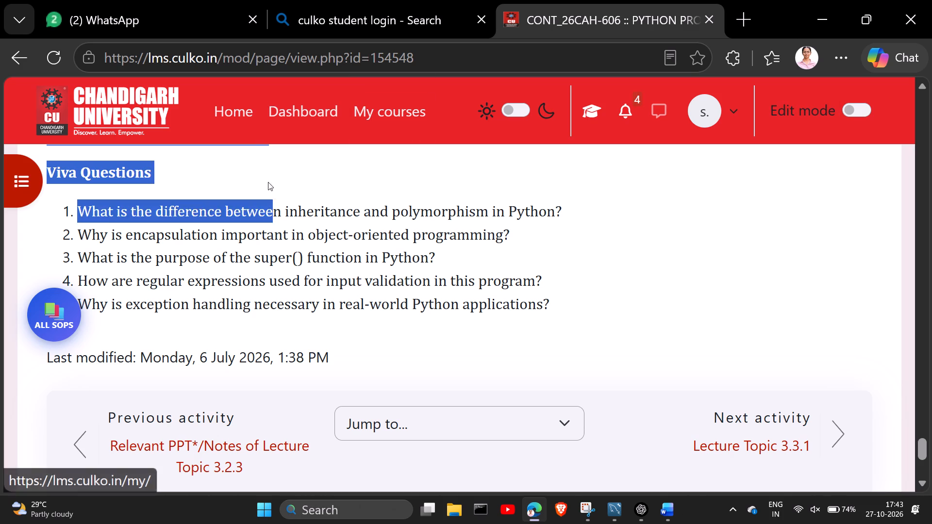
{"action": "left_click_drag", "start_coordinate": [268, 182], "coordinate": [261, 115]}
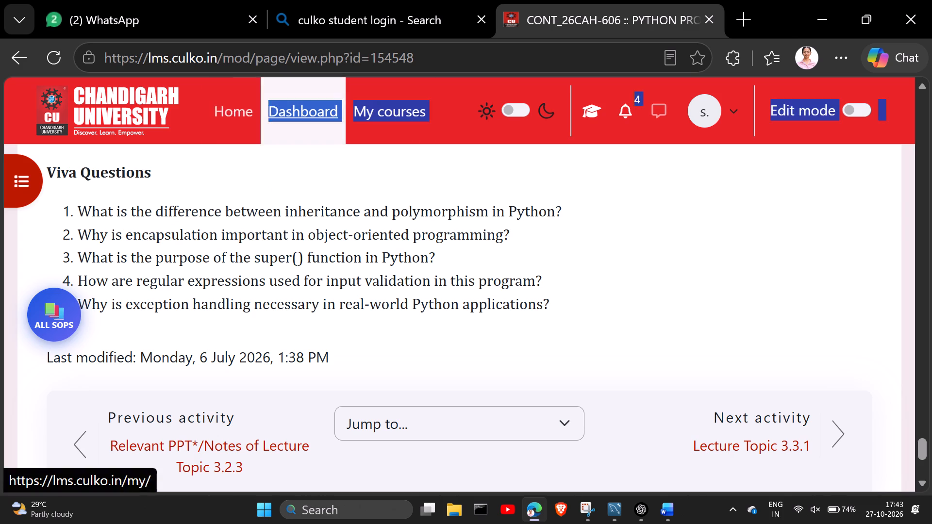
{"action": "left_click_drag", "start_coordinate": [261, 115], "coordinate": [246, 163]}
{"action": "scroll", "coordinate": [246, 163], "scroll_direction": "up", "scroll_amount": 2}
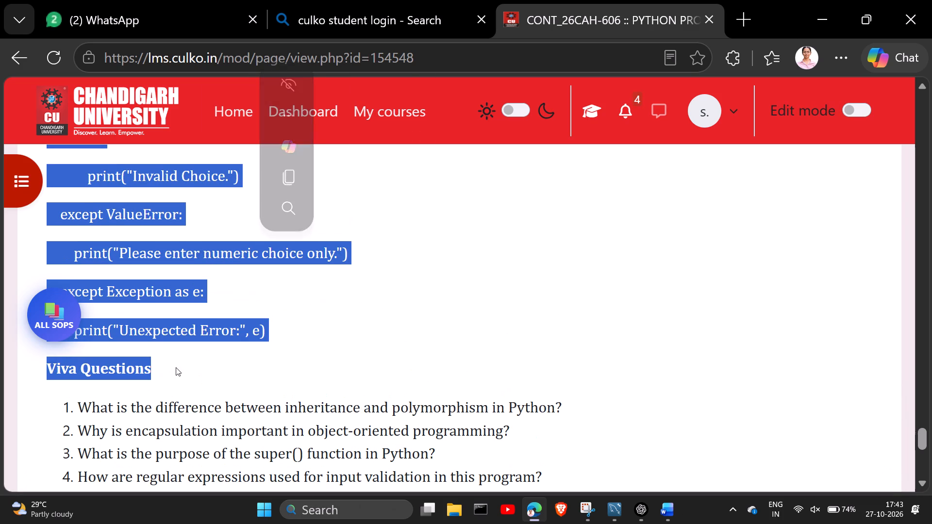
{"action": "left_click", "coordinate": [286, 177]}
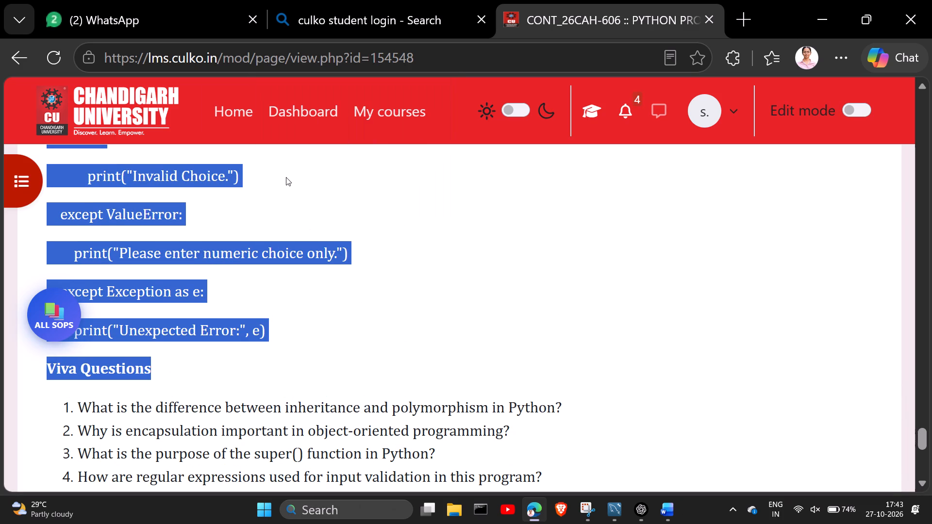
{"action": "left_click", "coordinate": [829, 17]}
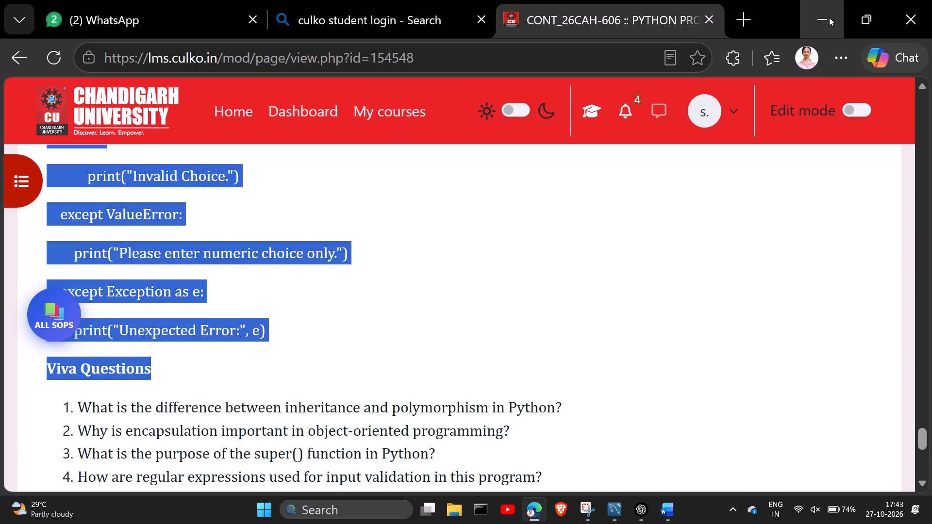
{"action": "key", "text": "ctrl+v"}
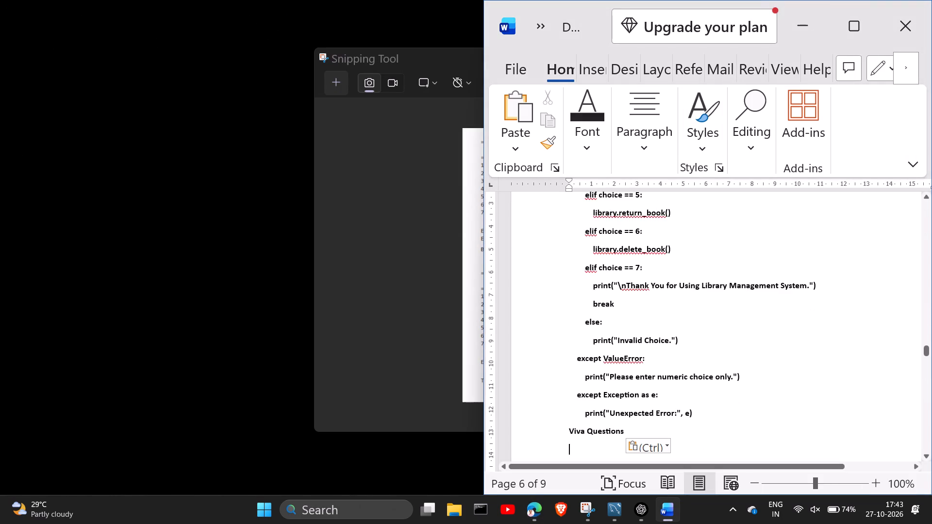
Remove the bold formatting from the entire document.
{"action": "key", "text": "ctrl+a"}
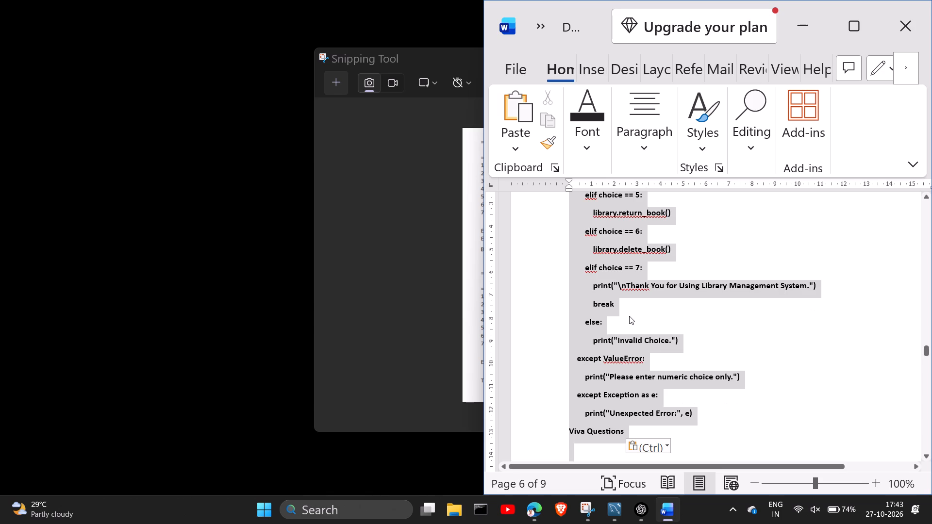
{"action": "key", "text": "ctrl+shift+b"}
{"action": "left_click", "coordinate": [671, 327]}
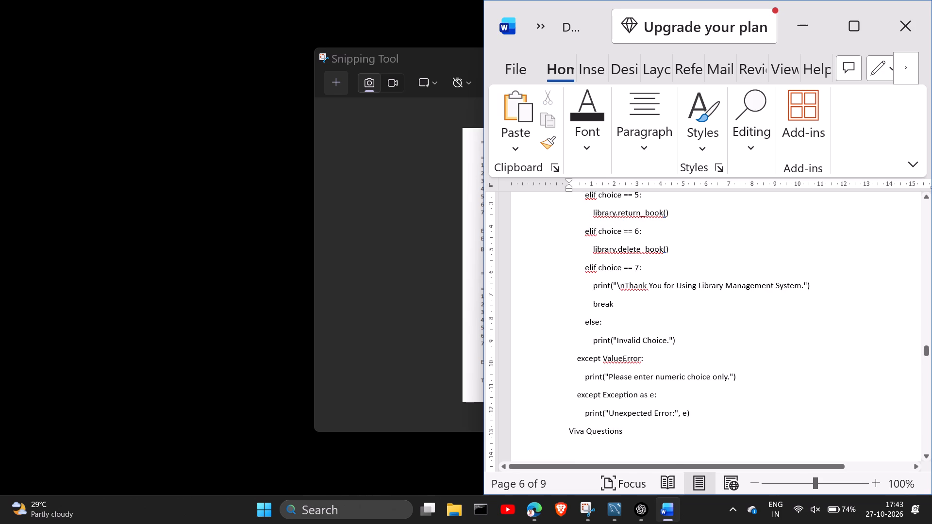
Replace the "Viva Questions" text below the last code line with two spaces.
{"action": "left_click_drag", "start_coordinate": [627, 430], "coordinate": [560, 433]}
{"action": "key", "text": "space"}
{"action": "key", "text": "space"}
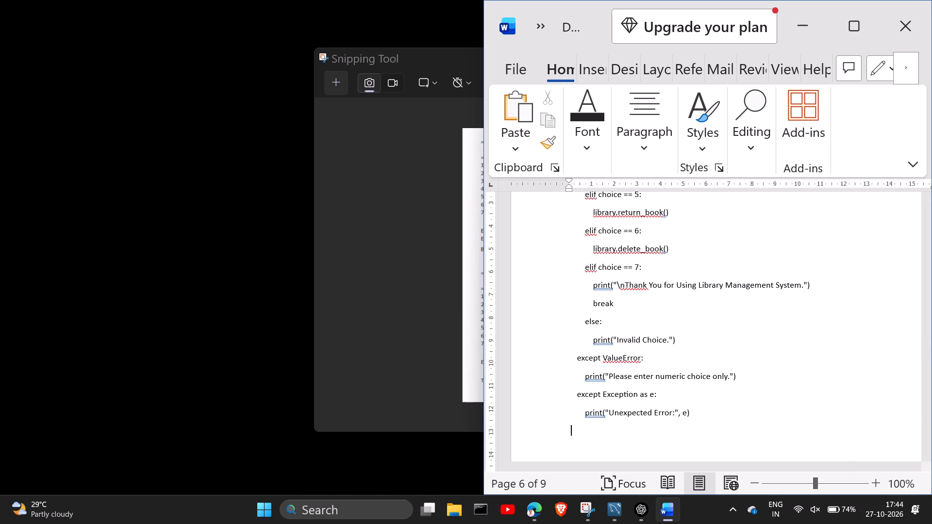
Insert blank lines after the program code so the "OUTPUT:-" heading starts on a new page directly above its images.
{"action": "scroll", "coordinate": [560, 433], "scroll_direction": "down", "scroll_amount": 2}
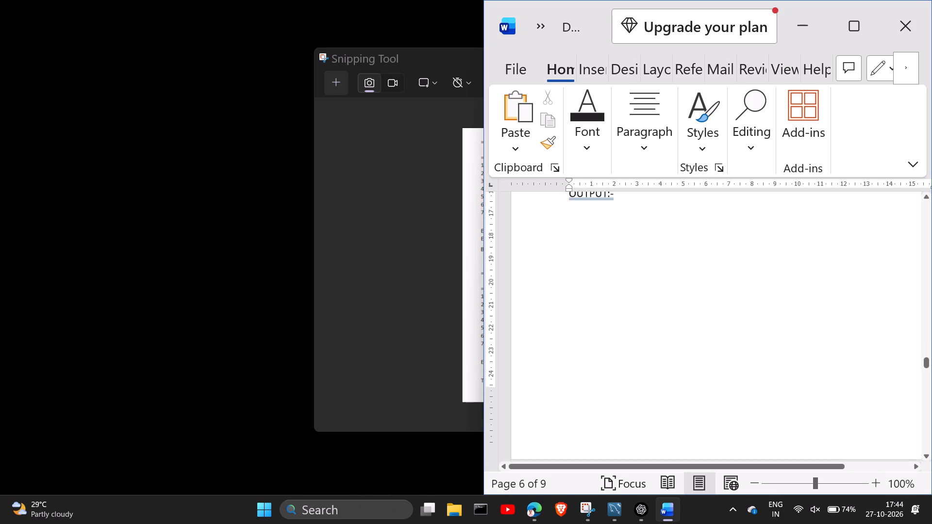
{"action": "scroll", "coordinate": [590, 305], "scroll_direction": "up", "scroll_amount": 1}
{"action": "scroll", "coordinate": [590, 305], "scroll_direction": "down", "scroll_amount": 1}
{"action": "scroll", "coordinate": [590, 305], "scroll_direction": "up", "scroll_amount": 4}
{"action": "scroll", "coordinate": [590, 305], "scroll_direction": "down", "scroll_amount": 2}
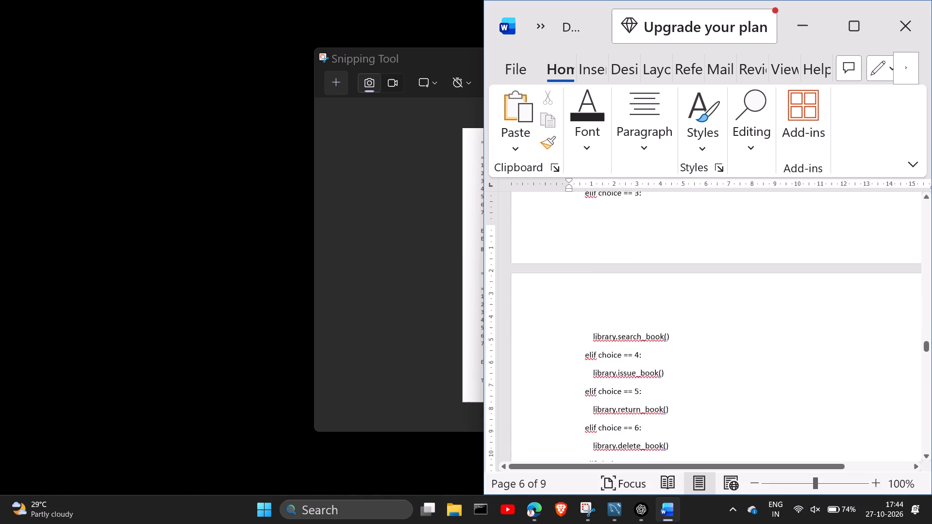
{"action": "scroll", "coordinate": [590, 305], "scroll_direction": "down", "scroll_amount": 2}
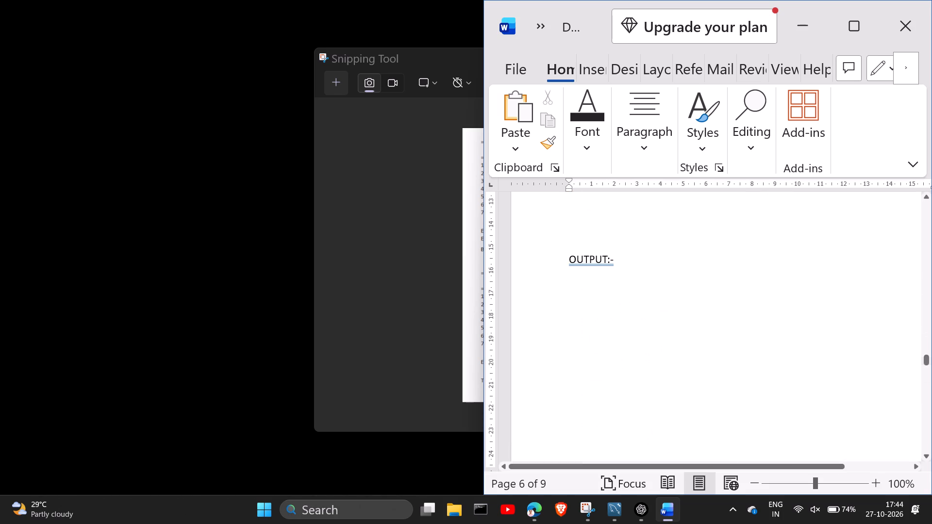
{"action": "key", "text": "Return"}
{"action": "key", "text": "Return"}
{"action": "key", "text": "Return"}
{"action": "key", "text": "Return"}
{"action": "key", "text": "Return"}
{"action": "key", "text": "Return"}
{"action": "key", "text": "Return"}
{"action": "key", "text": "Return"}
{"action": "key", "text": "Return"}
{"action": "key", "text": "Return"}
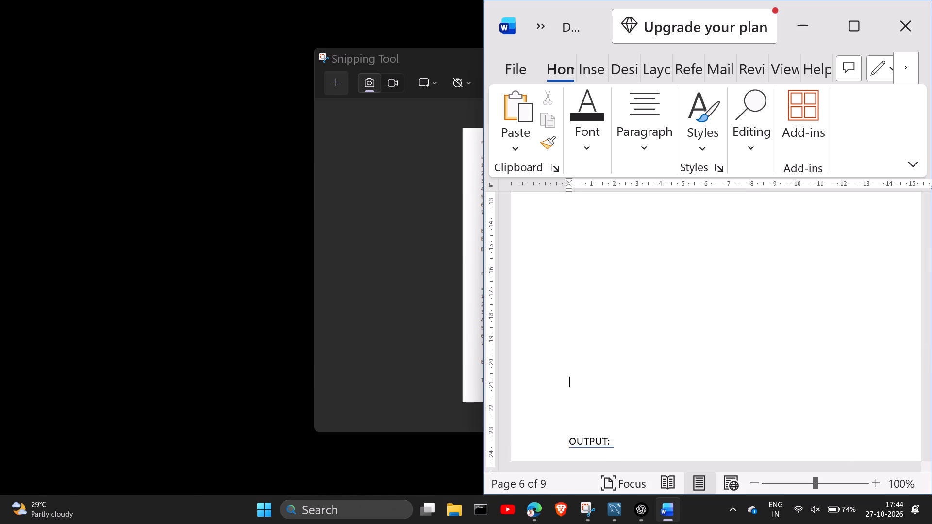
{"action": "key", "text": "Return"}
{"action": "key", "text": "Return"}
{"action": "key", "text": "Return"}
{"action": "scroll", "coordinate": [588, 213], "scroll_direction": "down", "scroll_amount": 1}
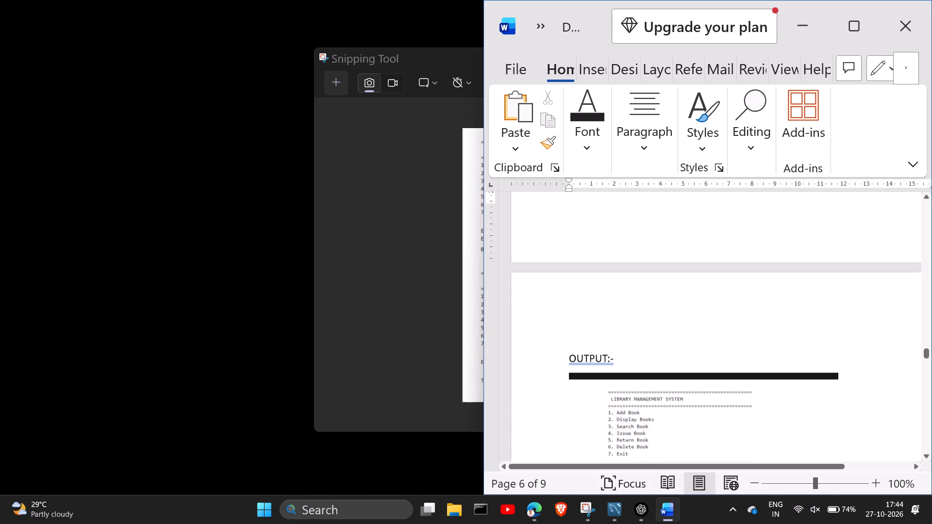
{"action": "left_click", "coordinate": [588, 301]}
{"action": "key", "text": "BackSpace"}
{"action": "key", "text": "BackSpace"}
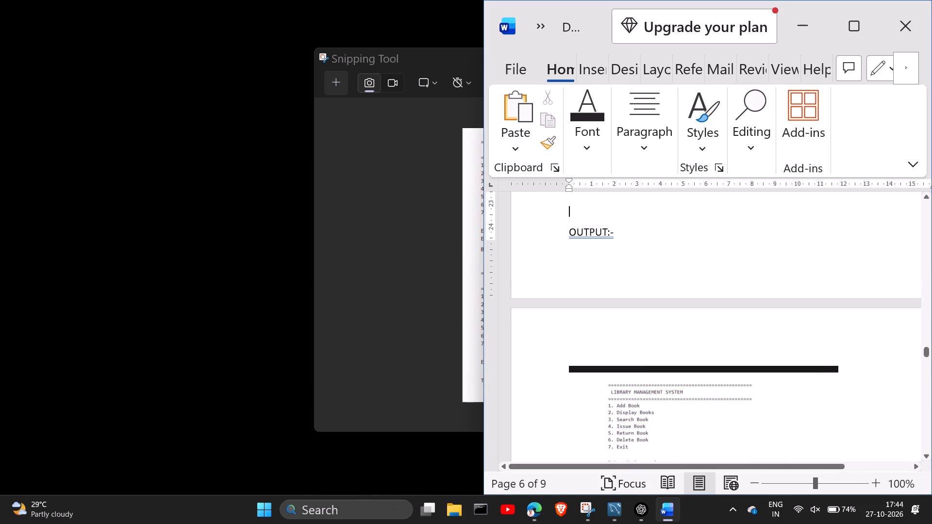
{"action": "key", "text": "Return"}
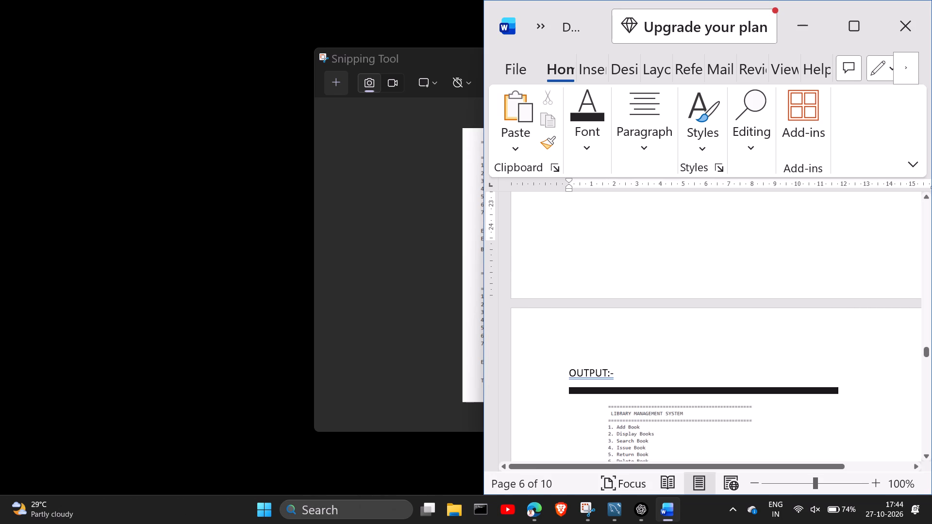
Make the "OUTPUT:-" heading bold.
{"action": "left_click_drag", "start_coordinate": [567, 370], "coordinate": [621, 364]}
{"action": "key", "text": "ctrl+shift+b"}
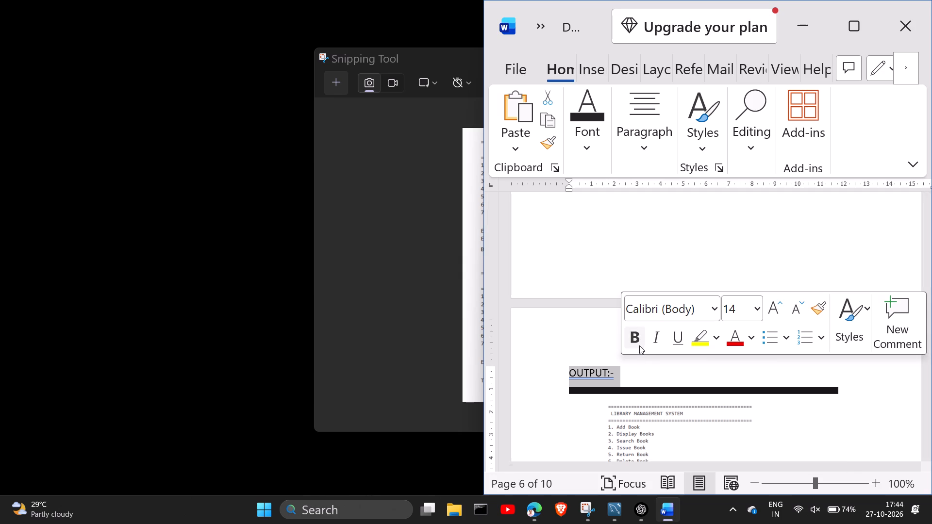
{"action": "left_click", "coordinate": [639, 345]}
{"action": "left_click", "coordinate": [533, 348]}
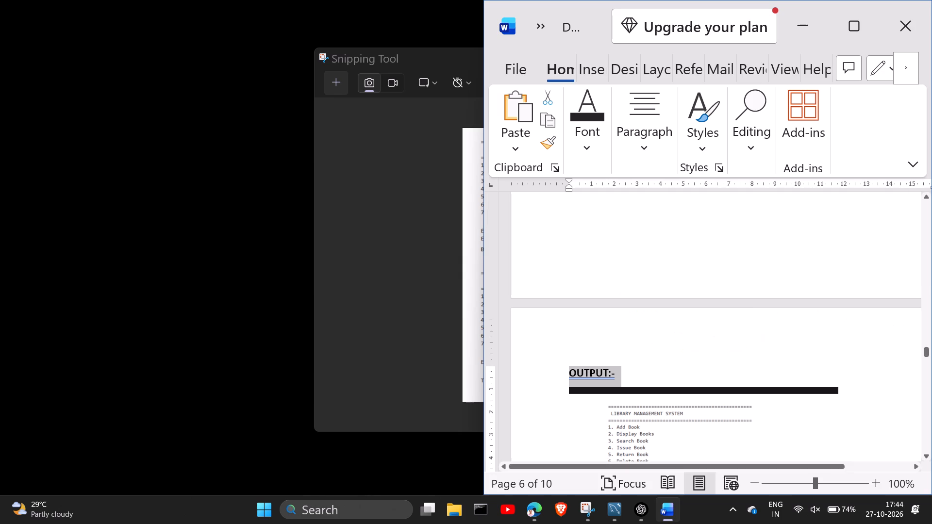
{"action": "left_click", "coordinate": [704, 233]}
Center the "Experiment 6" title line at the top of the document's first page.
{"action": "scroll", "coordinate": [704, 233], "scroll_direction": "up", "scroll_amount": 2}
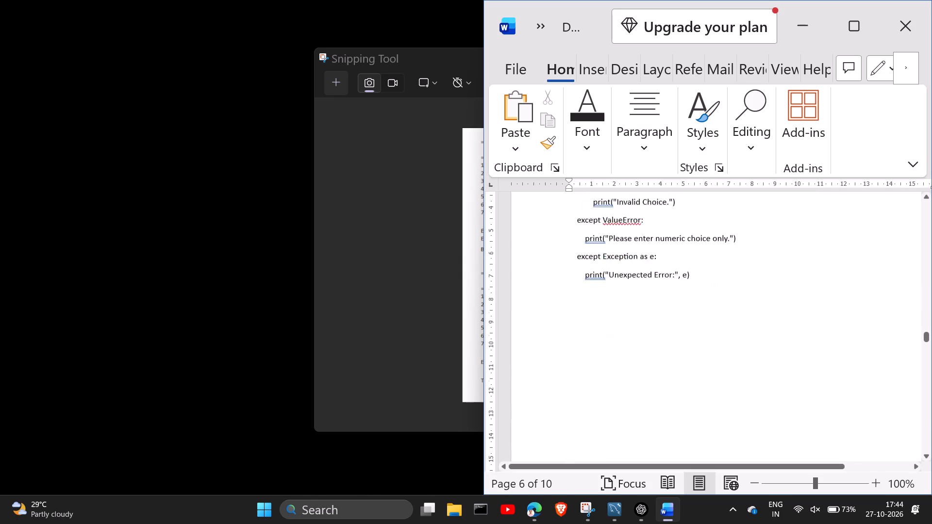
{"action": "scroll", "coordinate": [704, 233], "scroll_direction": "up", "scroll_amount": 14}
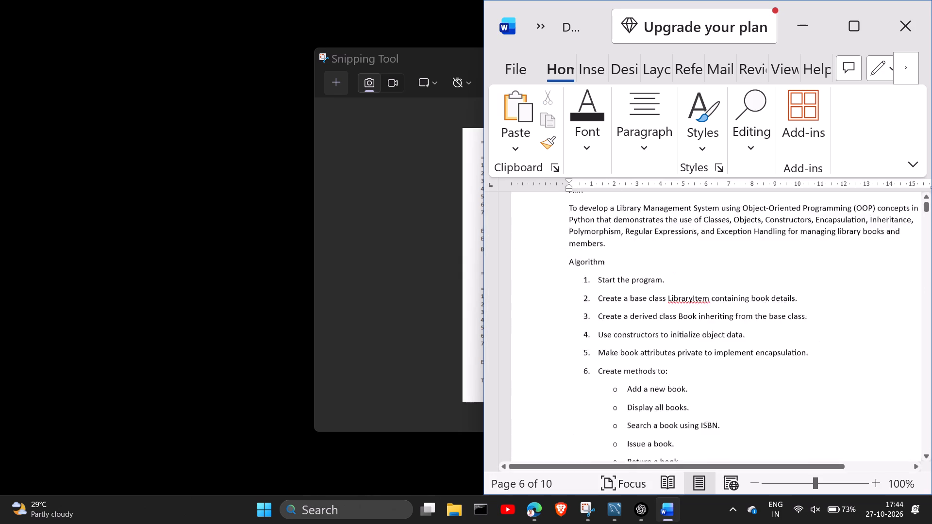
{"action": "scroll", "coordinate": [704, 233], "scroll_direction": "up", "scroll_amount": 18}
{"action": "left_click_drag", "start_coordinate": [570, 264], "coordinate": [653, 269]}
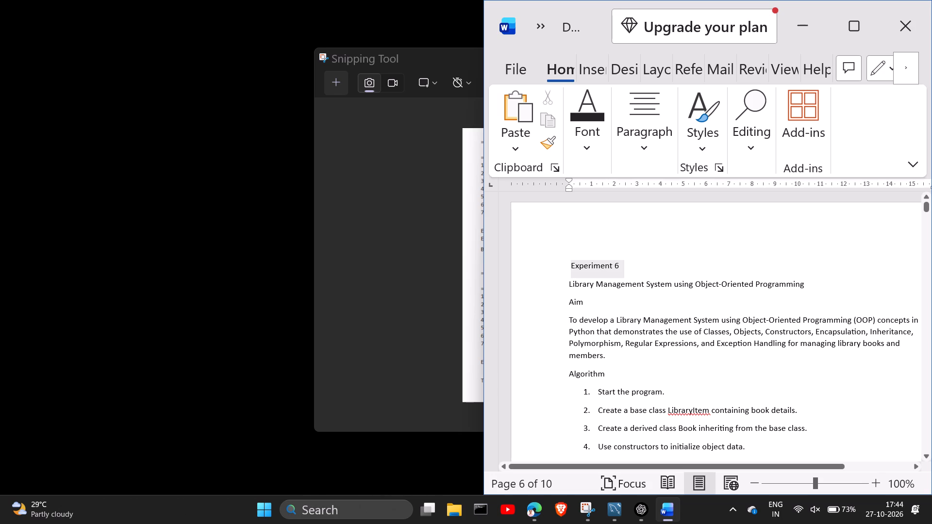
{"action": "left_click_drag", "start_coordinate": [653, 269], "coordinate": [659, 269]}
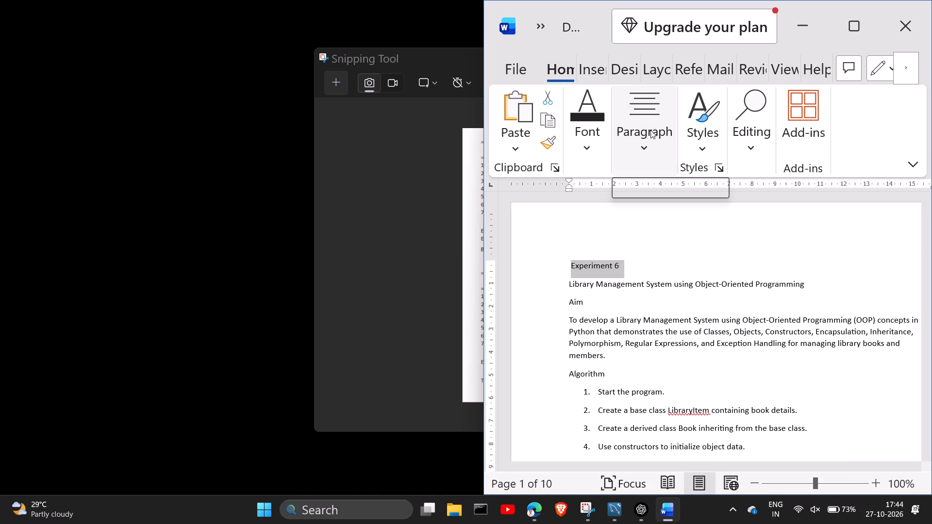
{"action": "left_click", "coordinate": [649, 140]}
{"action": "left_click", "coordinate": [654, 221]}
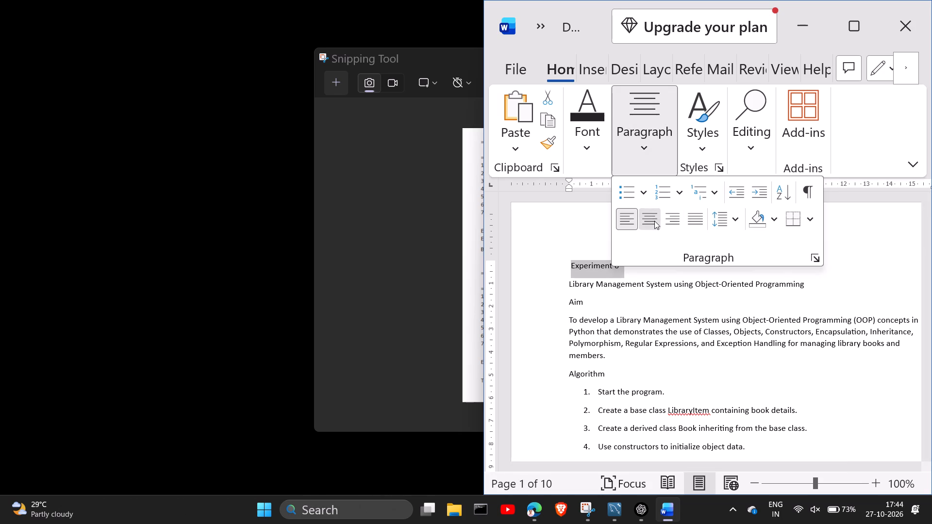
{"action": "left_click", "coordinate": [592, 233]}
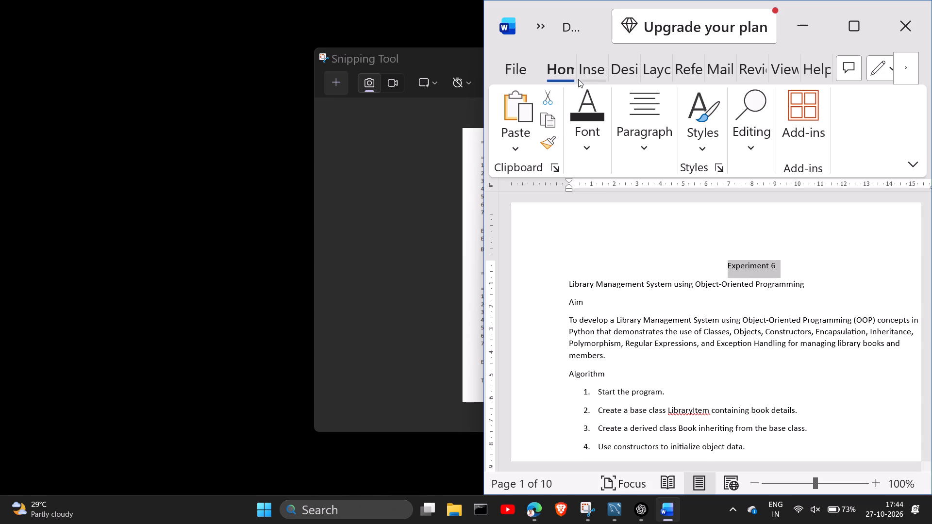
Make the "Experiment 6" title bold and set its font size to 18.
{"action": "right_click", "coordinate": [769, 268]}
{"action": "left_click", "coordinate": [478, 110]}
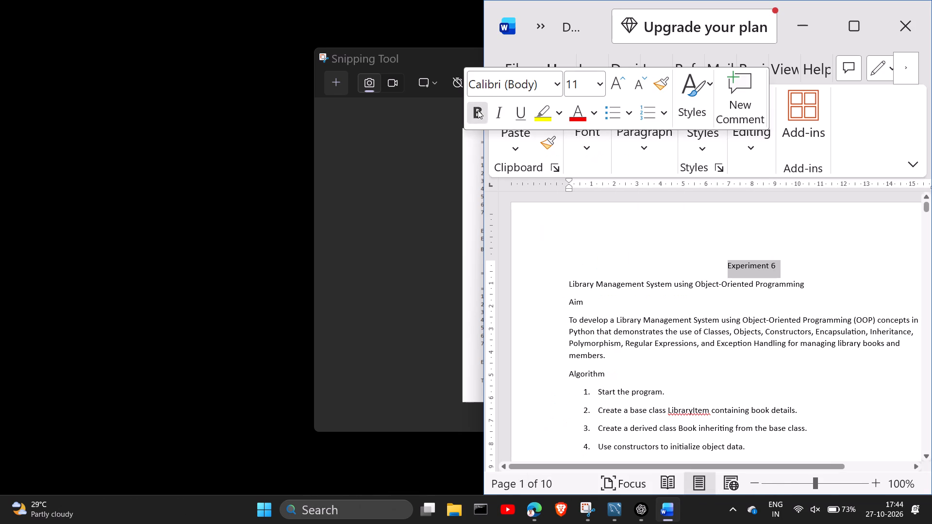
{"action": "left_click", "coordinate": [605, 82]}
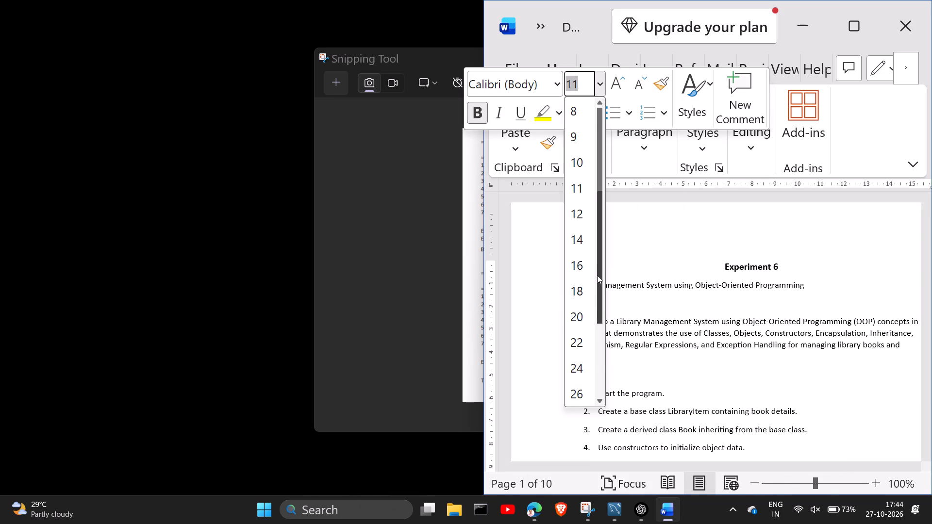
{"action": "left_click", "coordinate": [579, 295]}
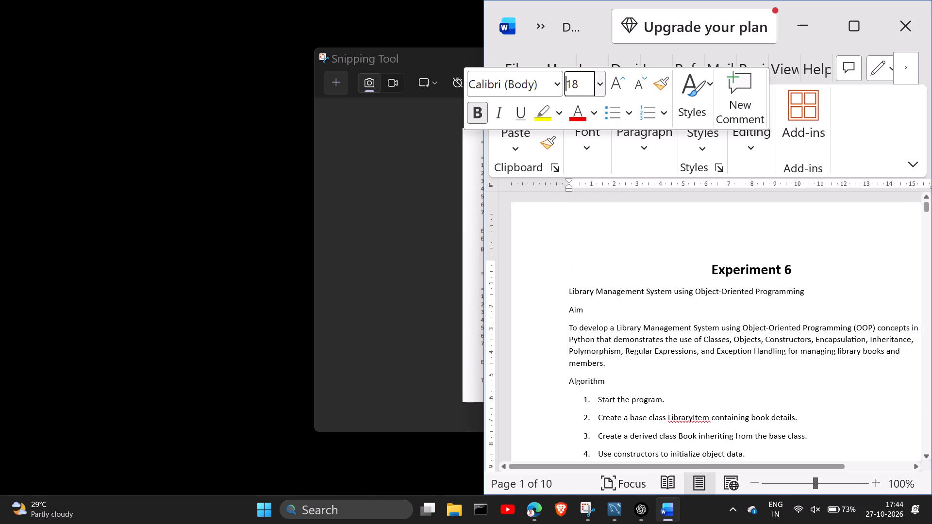
{"action": "left_click", "coordinate": [632, 262]}
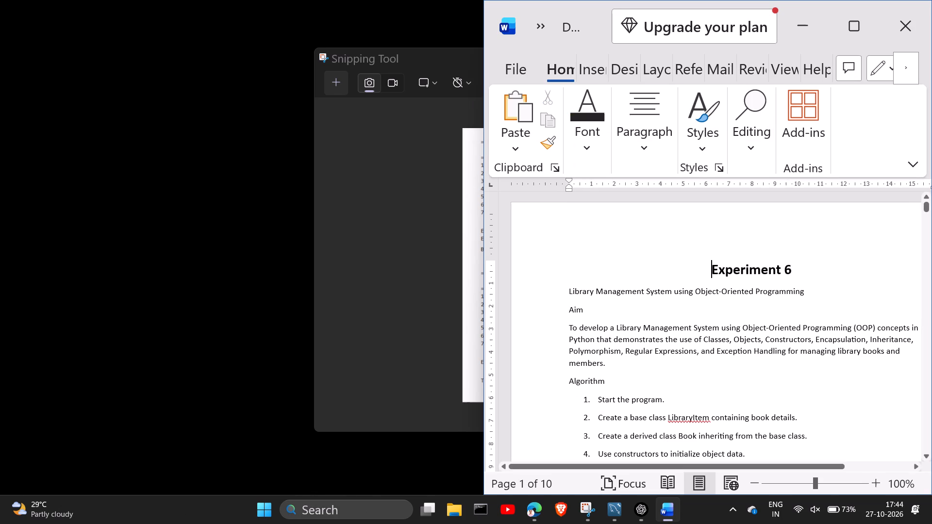
{"action": "scroll", "coordinate": [784, 253], "scroll_direction": "down", "scroll_amount": 1}
{"action": "scroll", "coordinate": [784, 253], "scroll_direction": "up", "scroll_amount": 1}
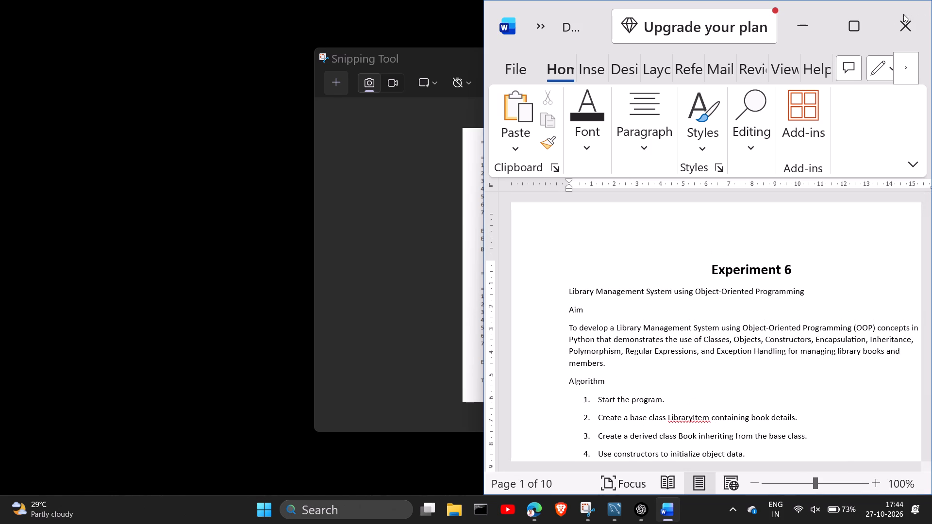
Maximize the document window and start saving a copy, choosing the Python experiments folder inside MCA AIsem1 on the Desktop as the location.
{"action": "left_click", "coordinate": [860, 18]}
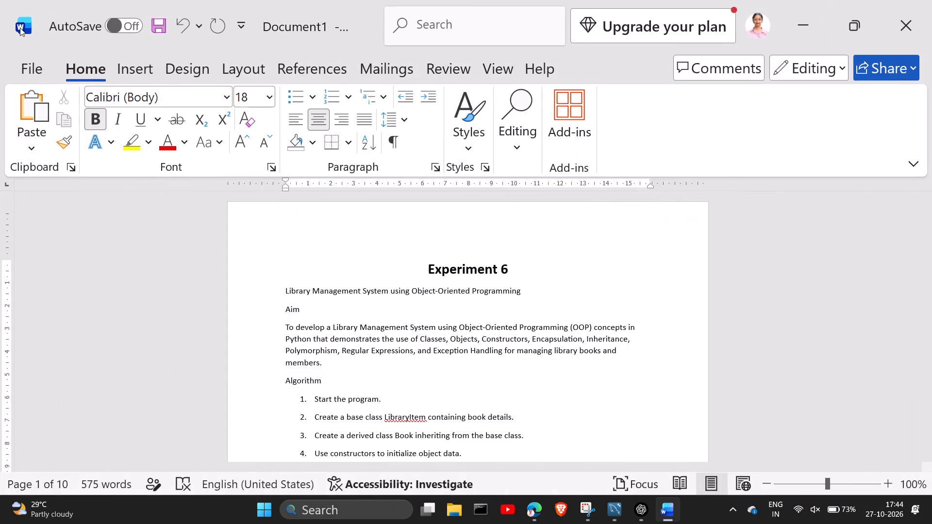
{"action": "left_click", "coordinate": [28, 58]}
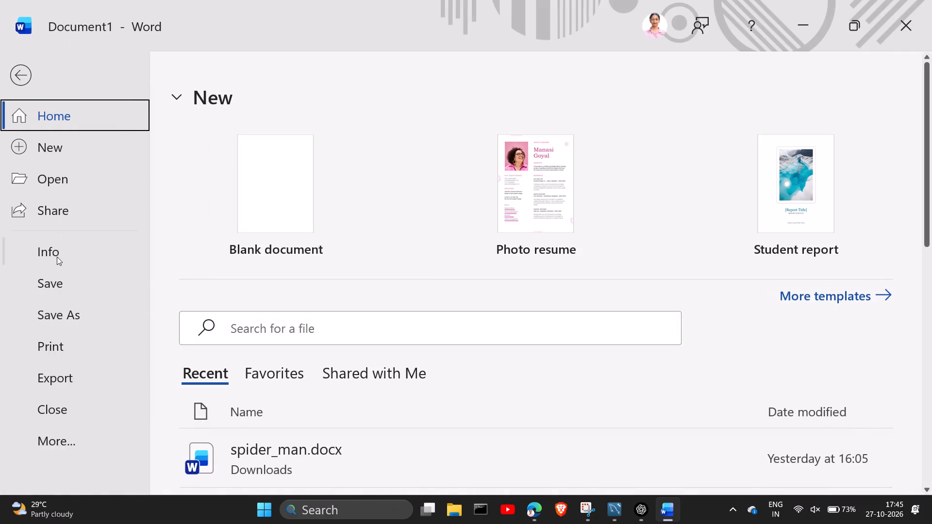
{"action": "left_click", "coordinate": [47, 316]}
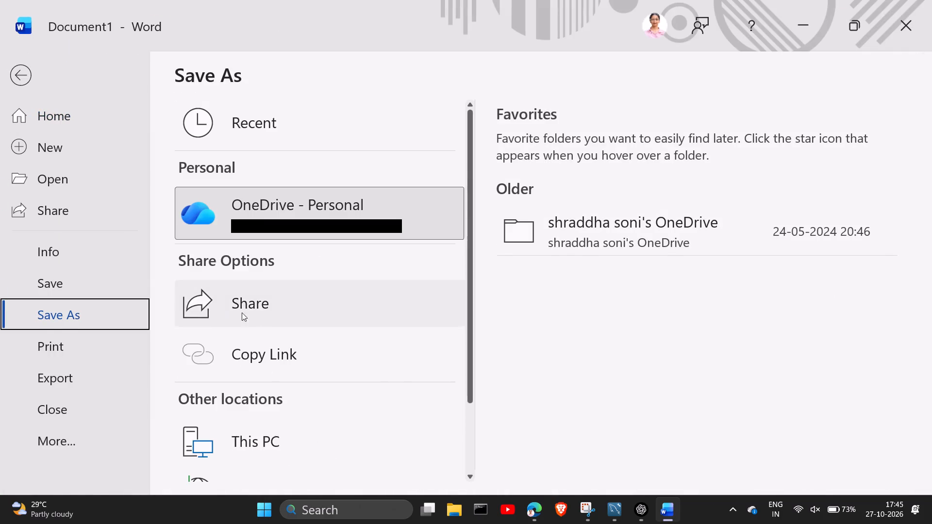
{"action": "scroll", "coordinate": [299, 343], "scroll_direction": "down", "scroll_amount": 8}
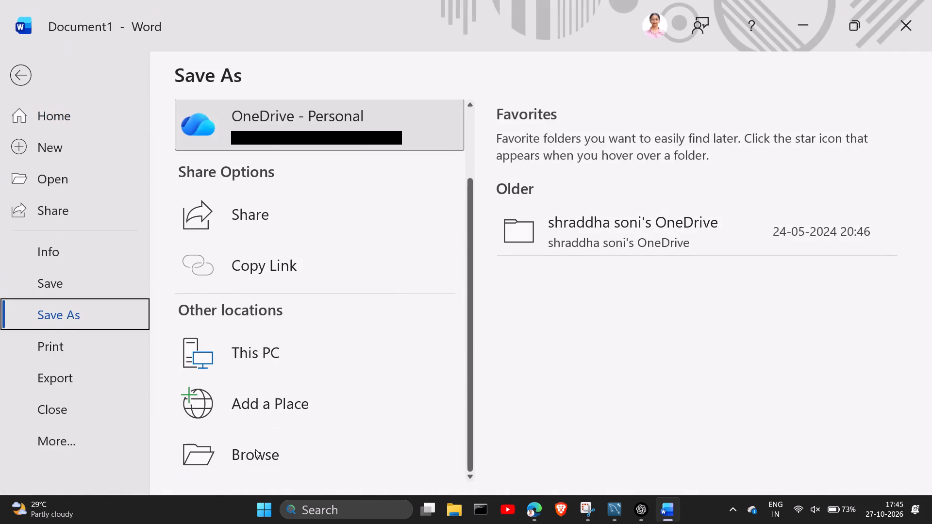
{"action": "left_click", "coordinate": [255, 449]}
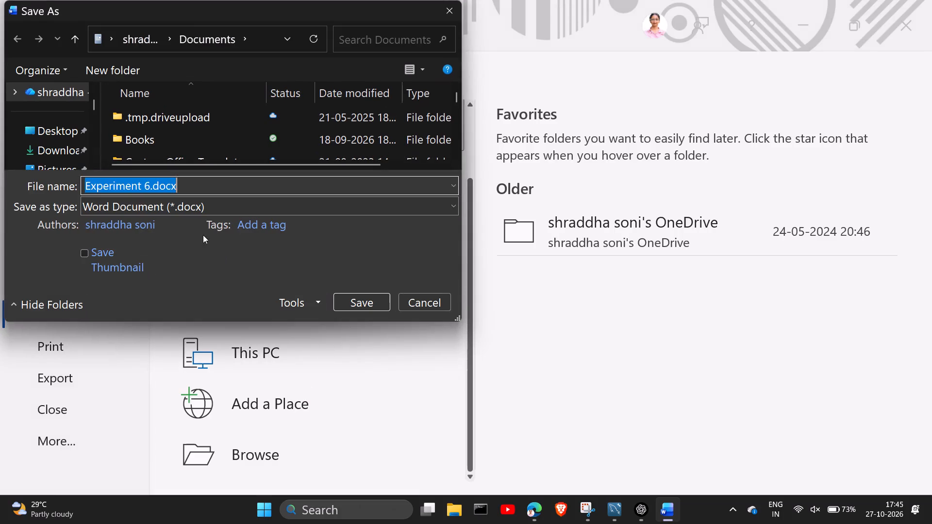
{"action": "scroll", "coordinate": [40, 121], "scroll_direction": "down", "scroll_amount": 1}
{"action": "scroll", "coordinate": [40, 109], "scroll_direction": "up", "scroll_amount": 1}
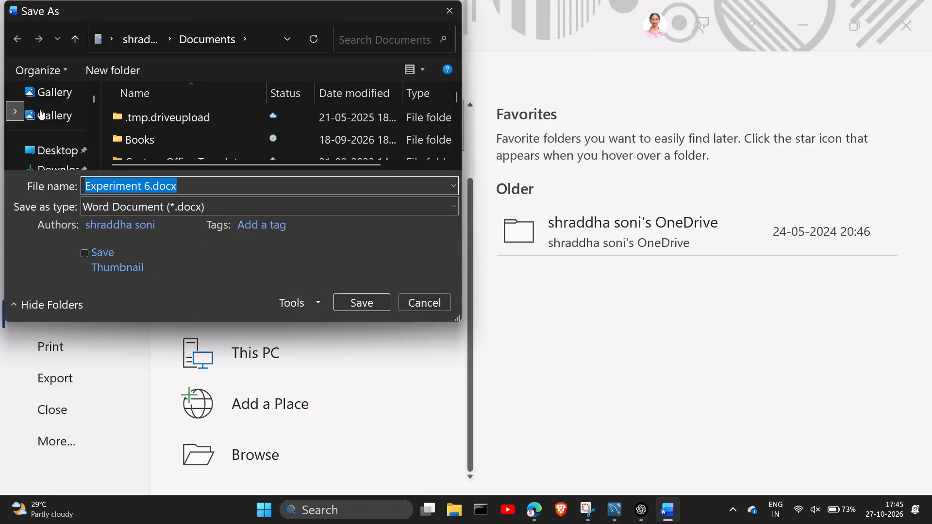
{"action": "scroll", "coordinate": [35, 139], "scroll_direction": "down", "scroll_amount": 1}
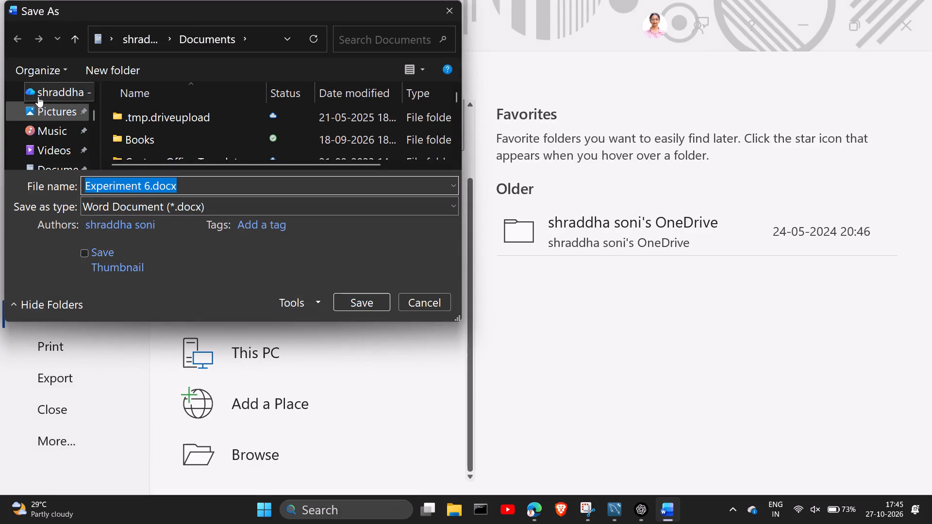
{"action": "scroll", "coordinate": [38, 97], "scroll_direction": "up", "scroll_amount": 1}
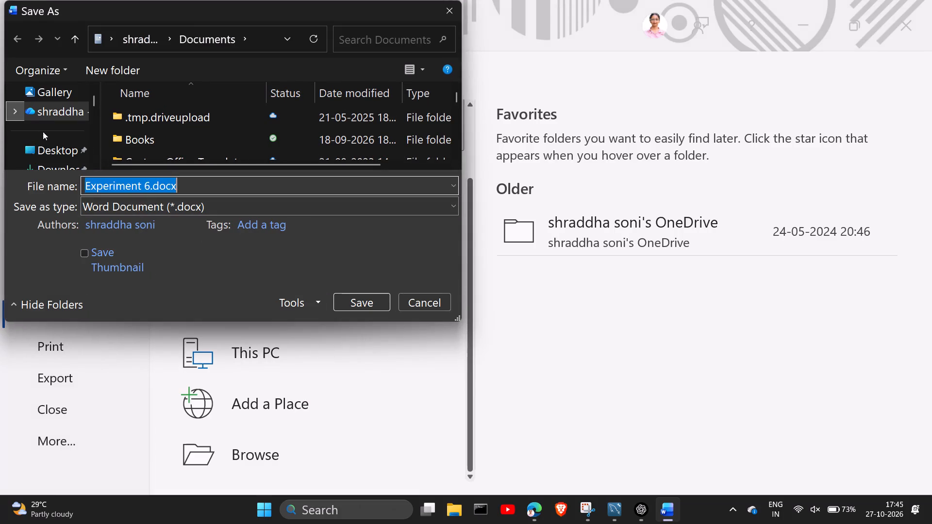
{"action": "double_click", "coordinate": [47, 148]}
{"action": "scroll", "coordinate": [222, 111], "scroll_direction": "down", "scroll_amount": 1}
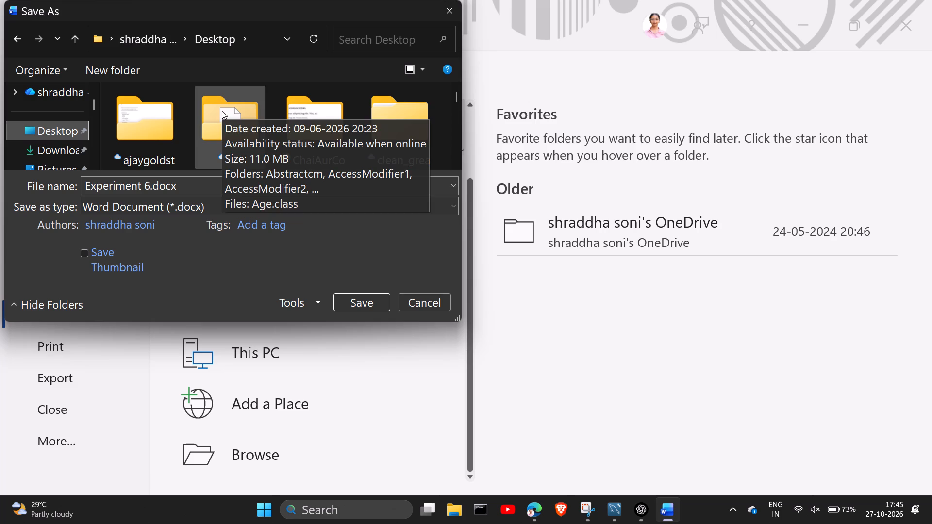
{"action": "scroll", "coordinate": [235, 147], "scroll_direction": "down", "scroll_amount": 4}
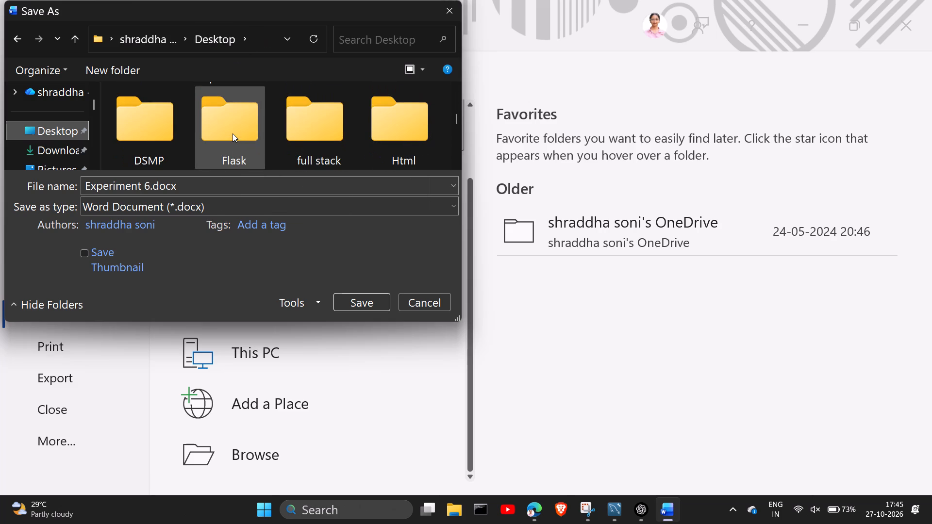
{"action": "double_click", "coordinate": [215, 119]}
{"action": "scroll", "coordinate": [197, 119], "scroll_direction": "down", "scroll_amount": 1}
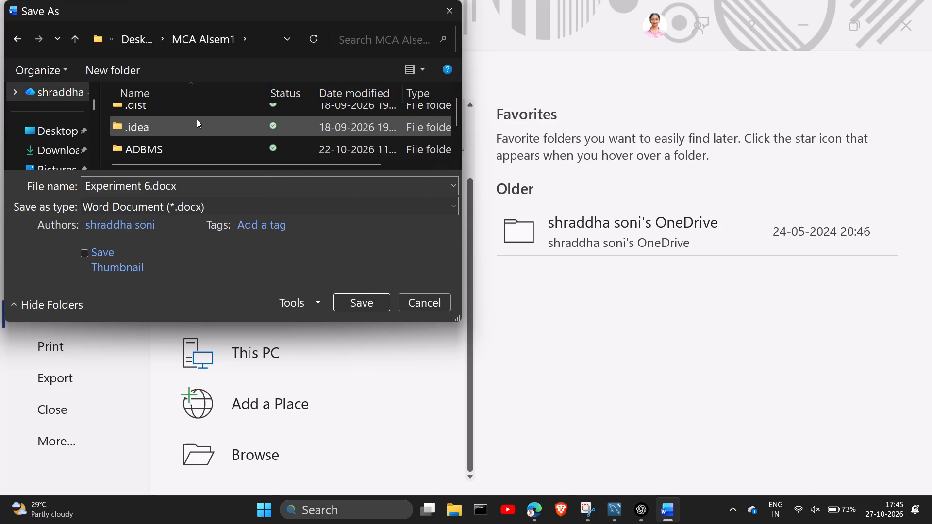
{"action": "scroll", "coordinate": [197, 119], "scroll_direction": "down", "scroll_amount": 2}
{"action": "double_click", "coordinate": [182, 146]}
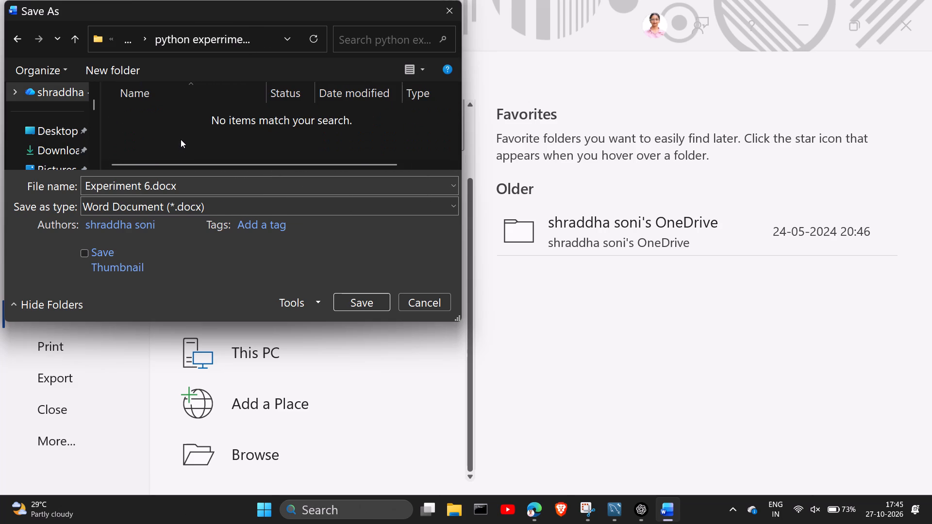
Set the file type to PDF and save the document as Experiment 6.pdf in the chosen folder.
{"action": "scroll", "coordinate": [181, 131], "scroll_direction": "down", "scroll_amount": 2}
{"action": "left_click", "coordinate": [190, 188]}
{"action": "left_click", "coordinate": [196, 204]}
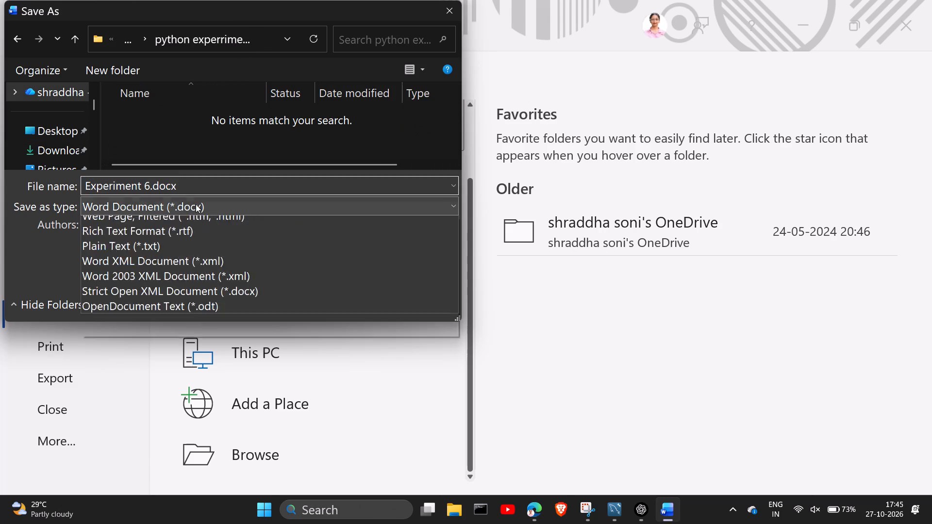
{"action": "left_click", "coordinate": [168, 307]}
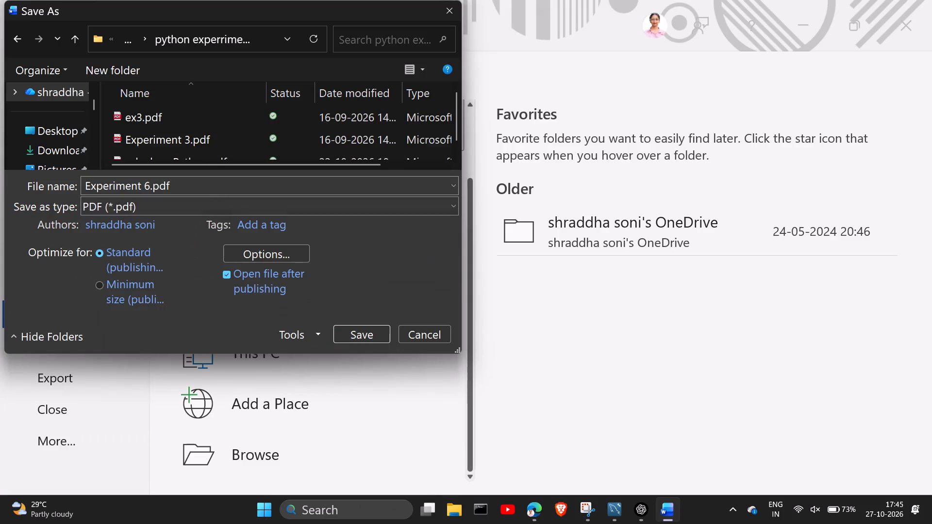
{"action": "scroll", "coordinate": [190, 162], "scroll_direction": "down", "scroll_amount": 6}
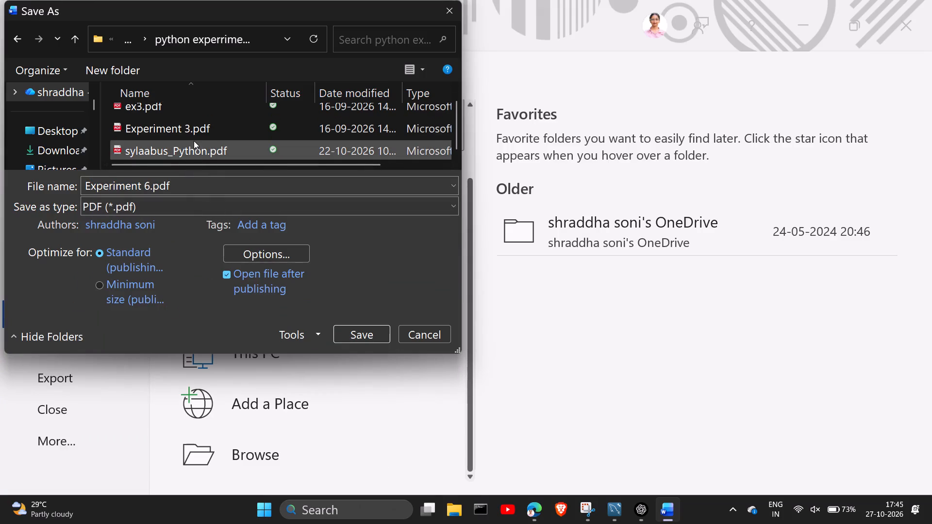
{"action": "scroll", "coordinate": [194, 141], "scroll_direction": "down", "scroll_amount": 1}
{"action": "scroll", "coordinate": [194, 141], "scroll_direction": "up", "scroll_amount": 6}
{"action": "scroll", "coordinate": [194, 141], "scroll_direction": "down", "scroll_amount": 12}
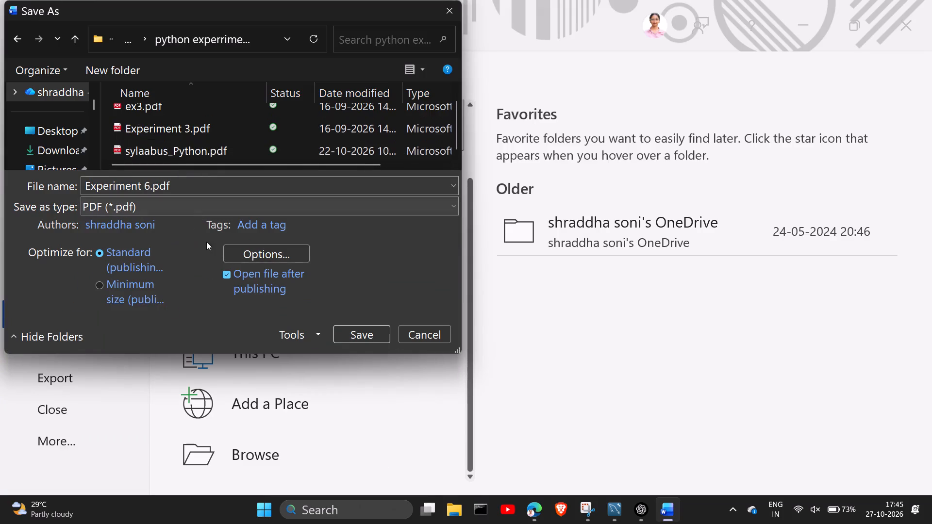
{"action": "left_click", "coordinate": [359, 329]}
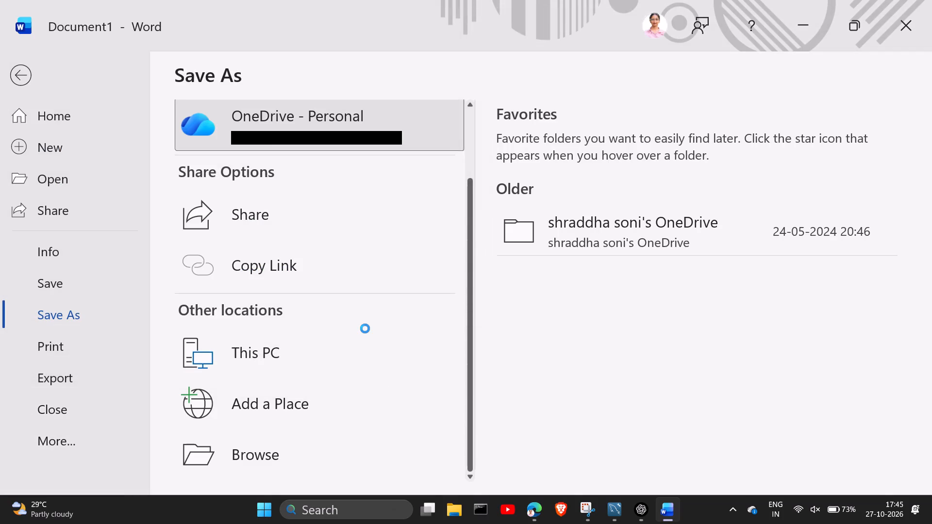
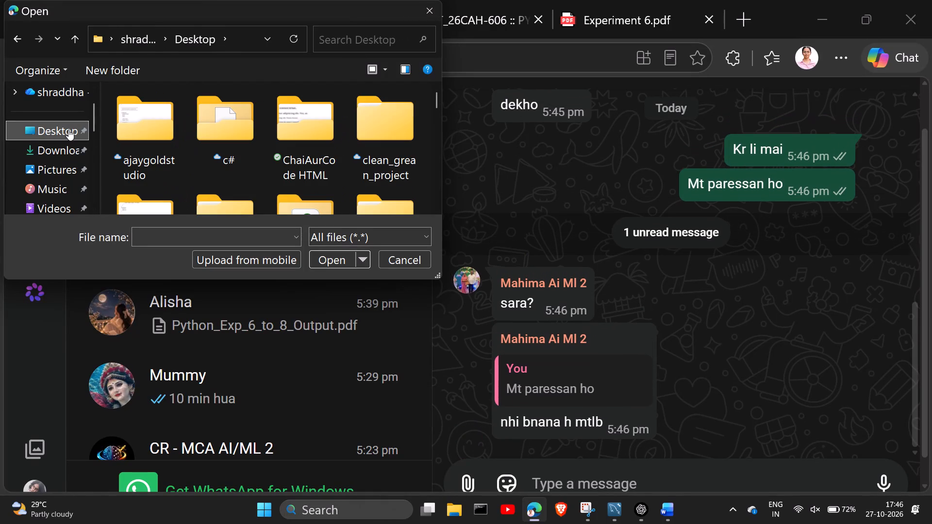
Browse for the chat attachment in the python experriments folder inside MCA AIsem1 on the Desktop.
{"action": "scroll", "coordinate": [189, 153], "scroll_direction": "down", "scroll_amount": 1}
{"action": "scroll", "coordinate": [239, 160], "scroll_direction": "down", "scroll_amount": 2}
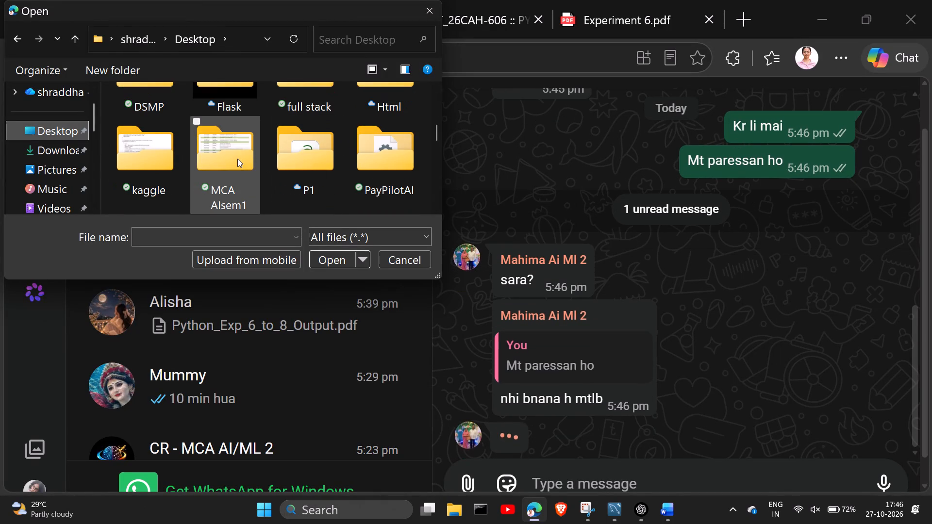
{"action": "left_click", "coordinate": [237, 159]}
{"action": "left_click", "coordinate": [237, 159]}
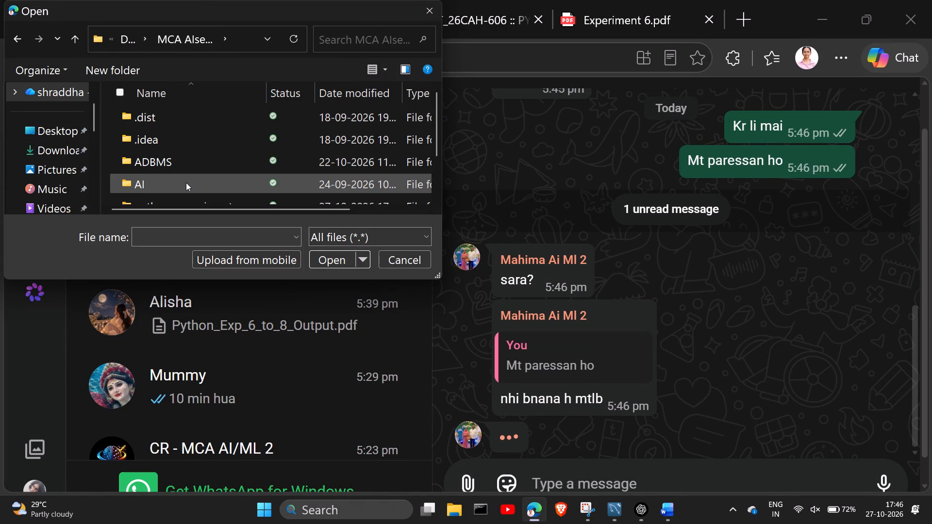
{"action": "scroll", "coordinate": [186, 182], "scroll_direction": "down", "scroll_amount": 1}
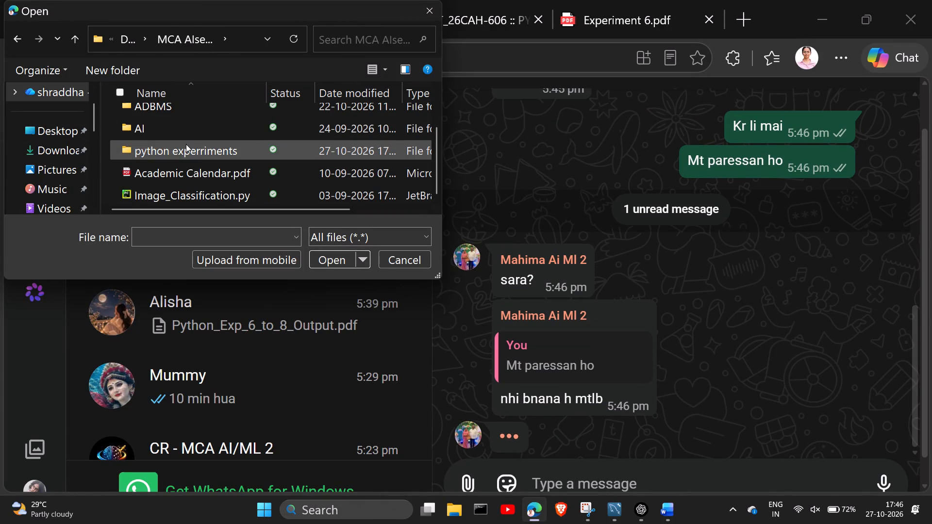
{"action": "double_click", "coordinate": [186, 144]}
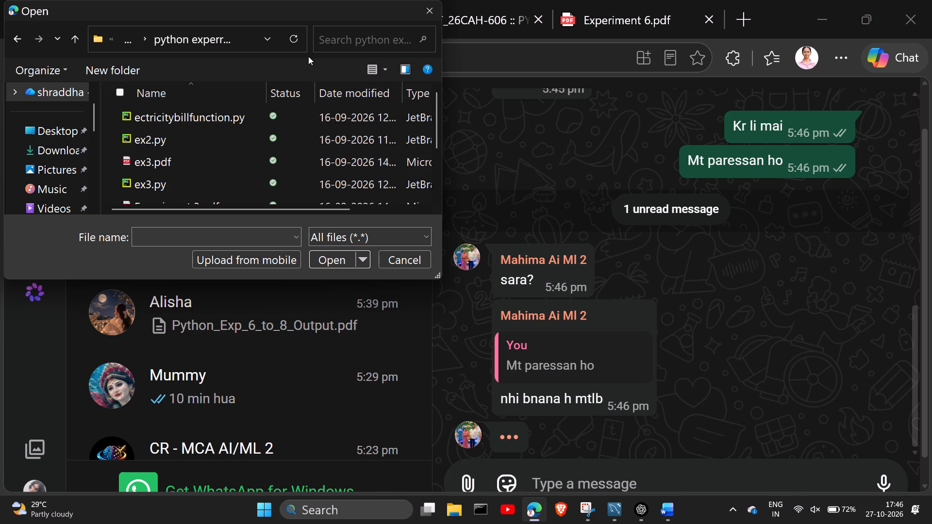
Search the folder for "ex" and choose Experiment 6.pdf as the file to attach to the chat.
{"action": "left_click", "coordinate": [329, 37]}
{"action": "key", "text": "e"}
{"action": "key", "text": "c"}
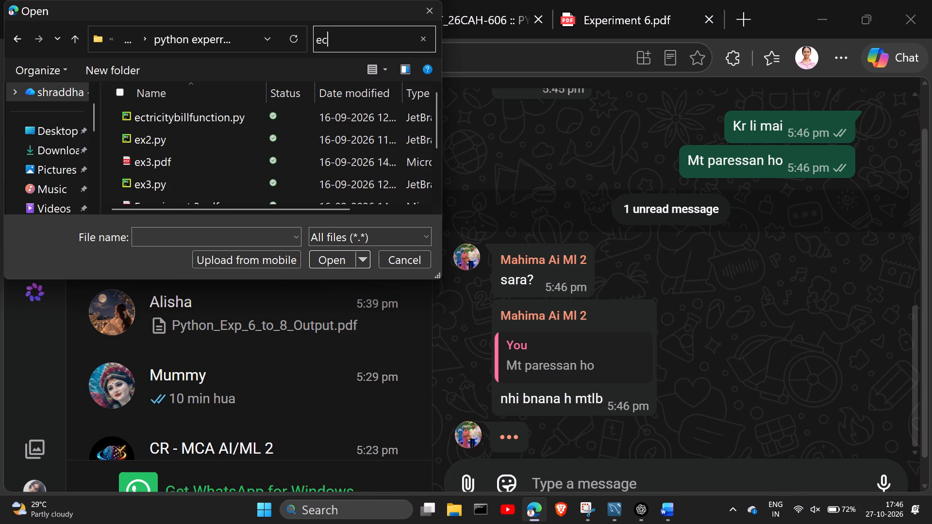
{"action": "key", "text": "BackSpace"}
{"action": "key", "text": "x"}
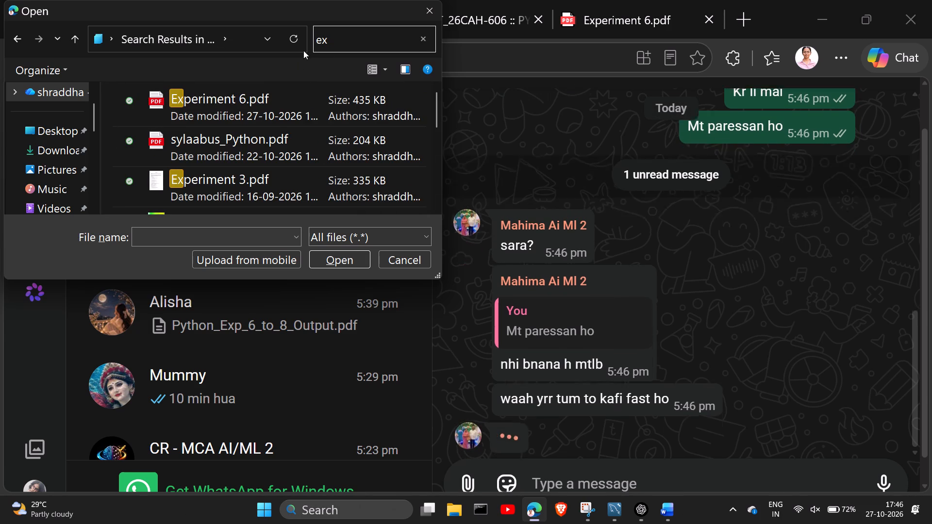
{"action": "left_click", "coordinate": [225, 82]}
{"action": "left_click", "coordinate": [353, 258]}
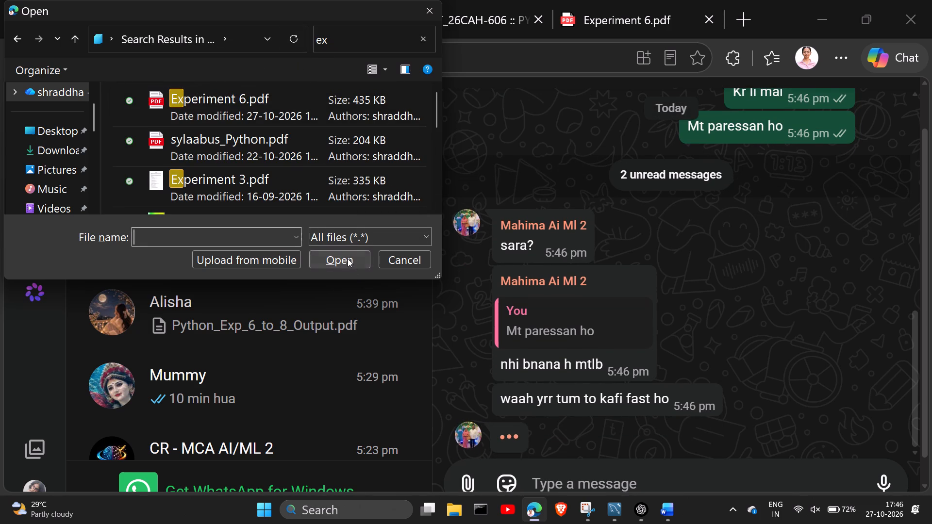
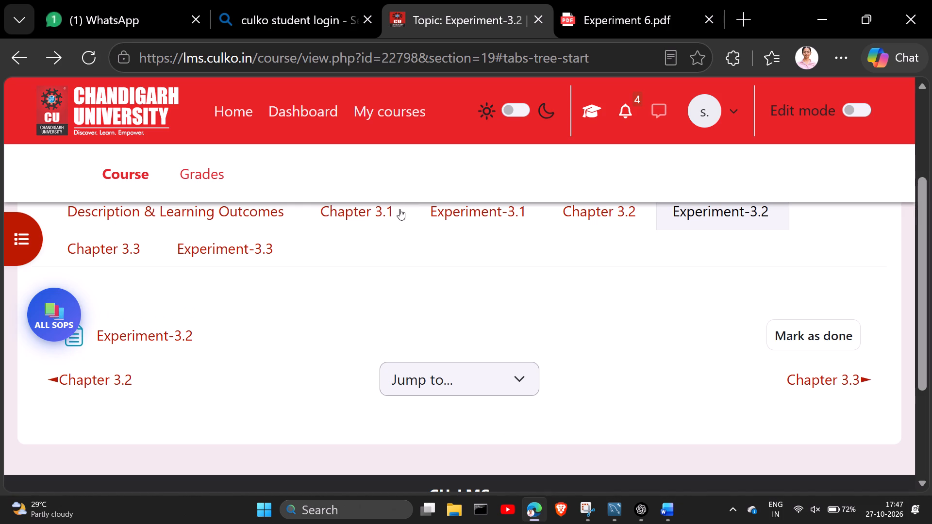
Open the Experiment-4.1 page under Unit-4 of the Python Programming course.
{"action": "scroll", "coordinate": [467, 217], "scroll_direction": "up", "scroll_amount": 4}
{"action": "left_click", "coordinate": [445, 319]}
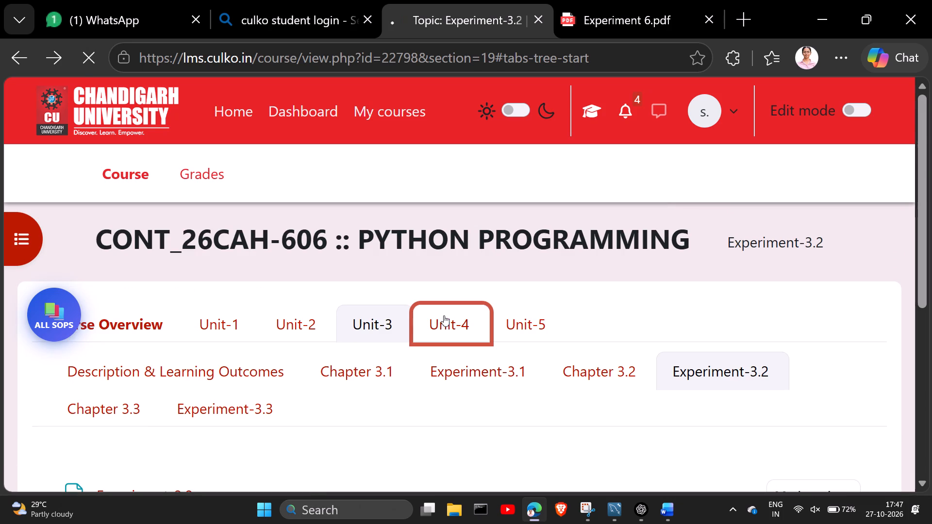
{"action": "left_click", "coordinate": [480, 214]}
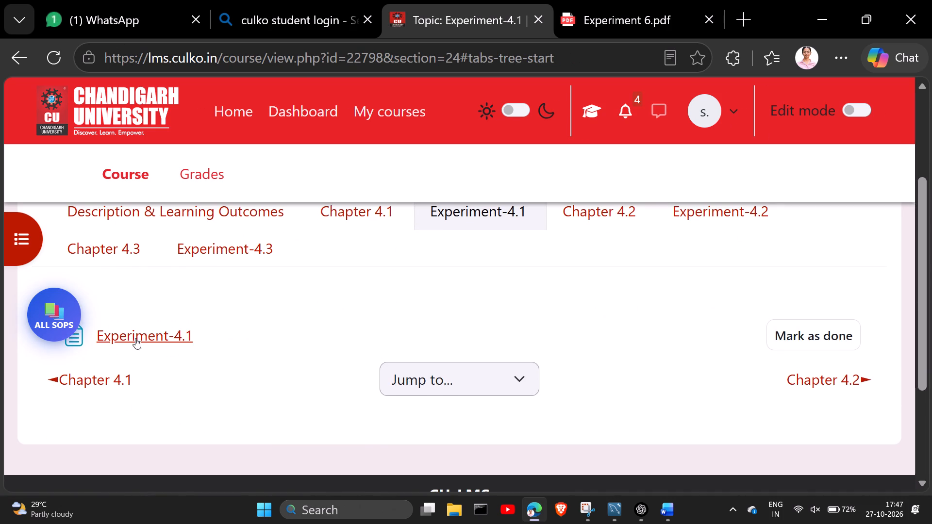
{"action": "left_click", "coordinate": [135, 339]}
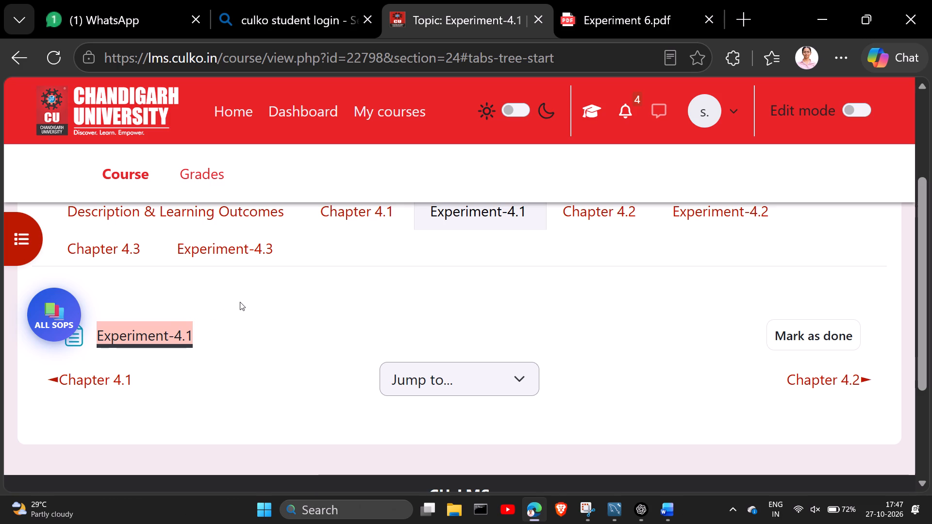
{"action": "left_click", "coordinate": [834, 336]}
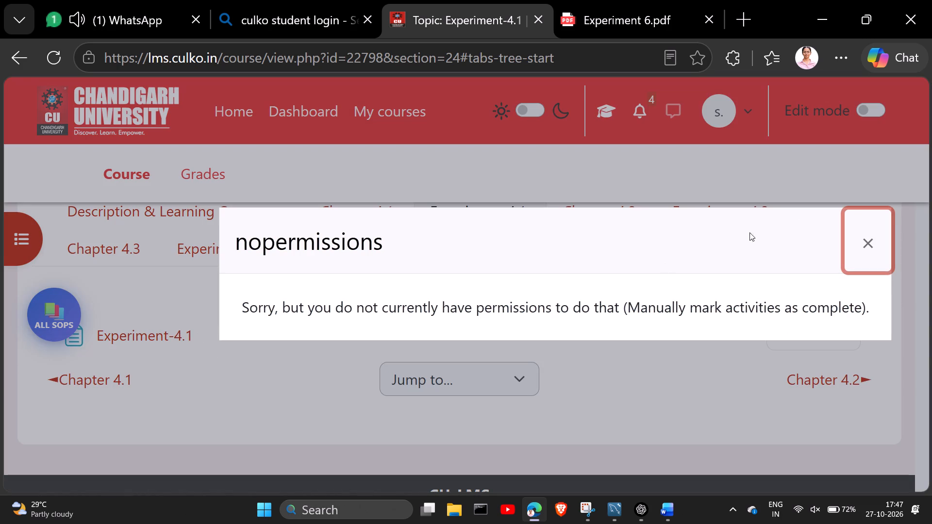
{"action": "left_click", "coordinate": [856, 242]}
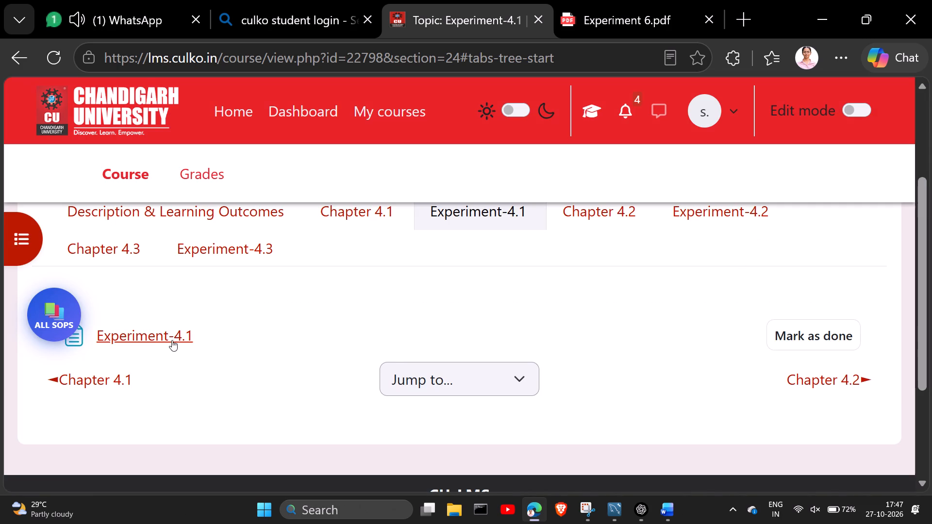
{"action": "left_click", "coordinate": [171, 334]}
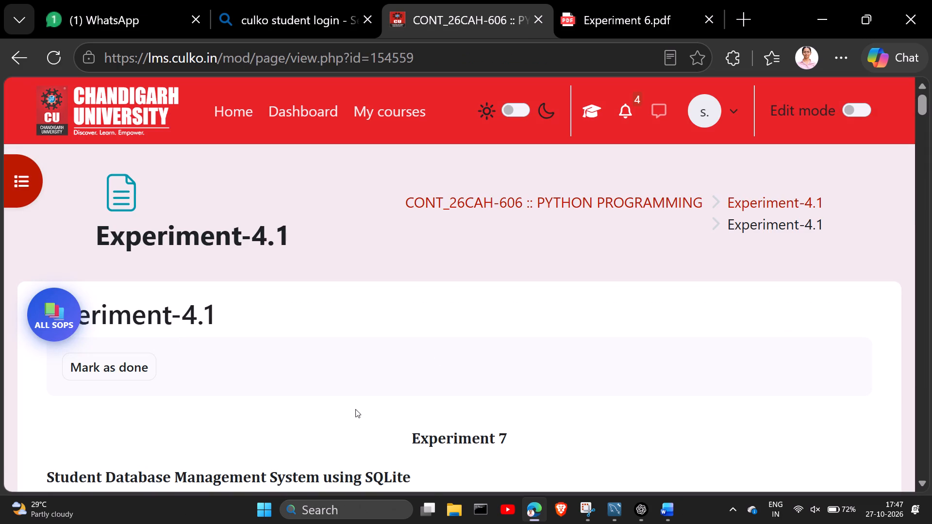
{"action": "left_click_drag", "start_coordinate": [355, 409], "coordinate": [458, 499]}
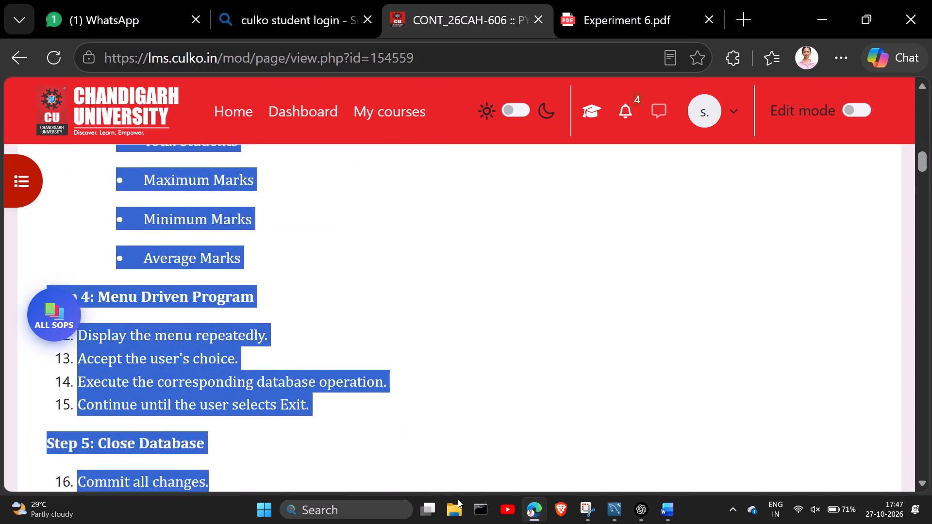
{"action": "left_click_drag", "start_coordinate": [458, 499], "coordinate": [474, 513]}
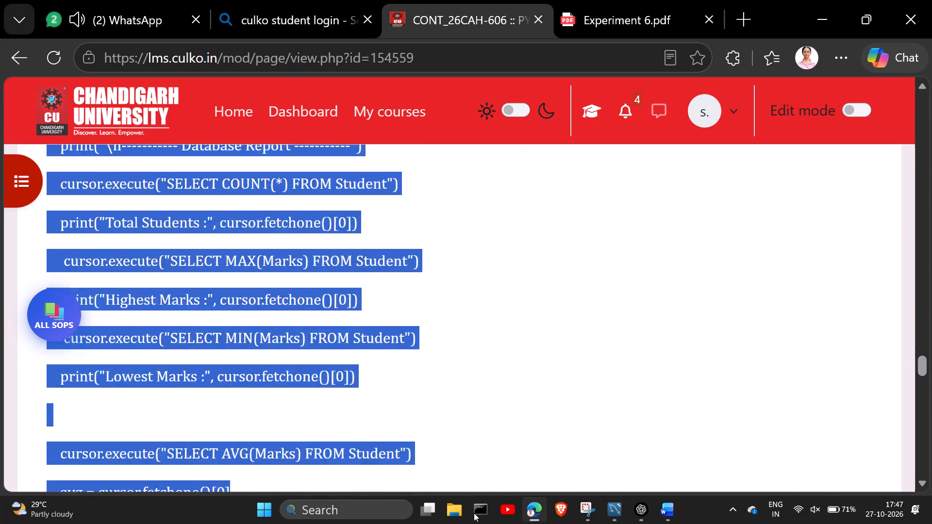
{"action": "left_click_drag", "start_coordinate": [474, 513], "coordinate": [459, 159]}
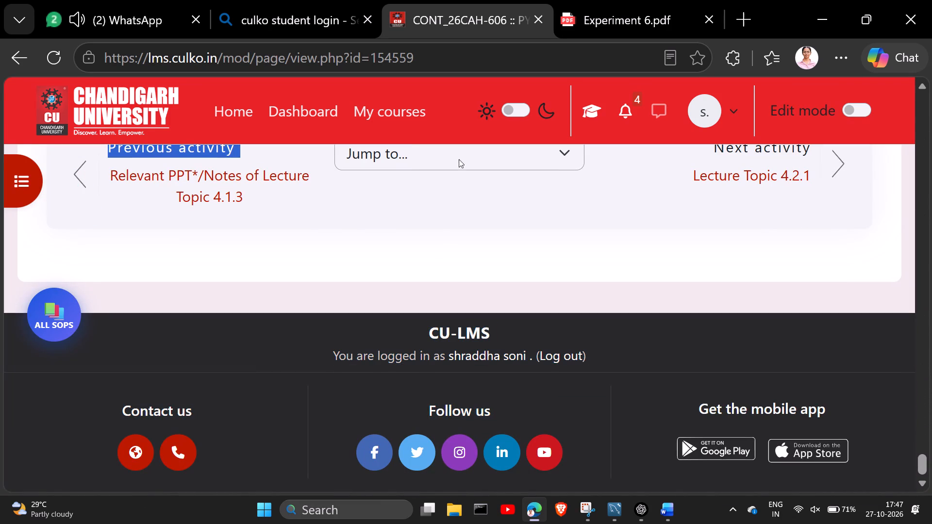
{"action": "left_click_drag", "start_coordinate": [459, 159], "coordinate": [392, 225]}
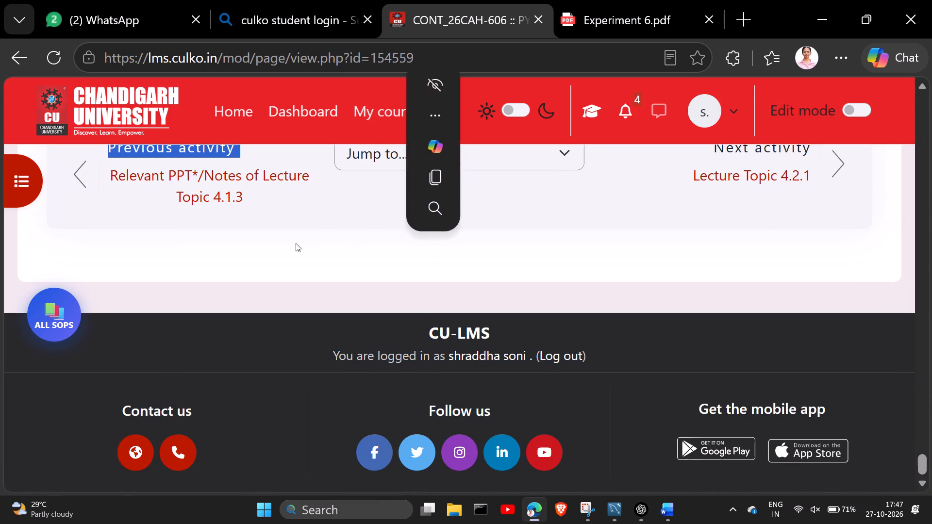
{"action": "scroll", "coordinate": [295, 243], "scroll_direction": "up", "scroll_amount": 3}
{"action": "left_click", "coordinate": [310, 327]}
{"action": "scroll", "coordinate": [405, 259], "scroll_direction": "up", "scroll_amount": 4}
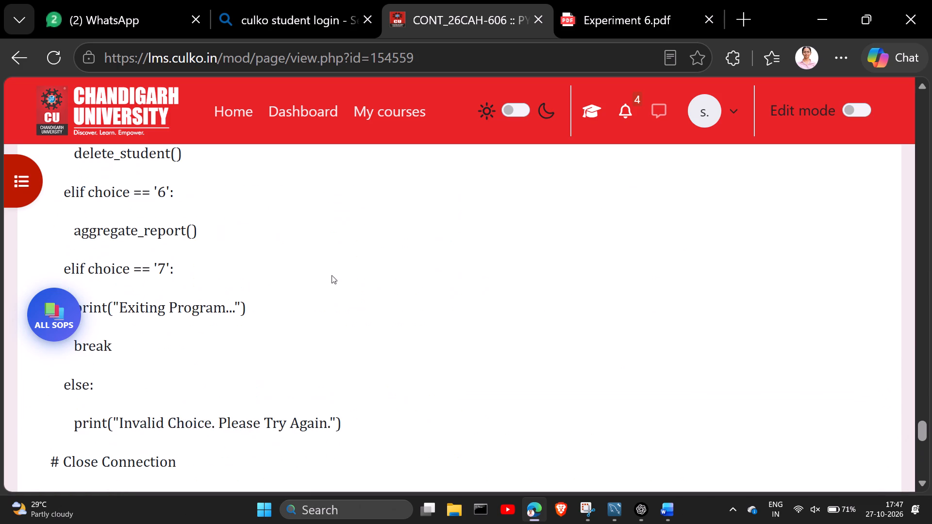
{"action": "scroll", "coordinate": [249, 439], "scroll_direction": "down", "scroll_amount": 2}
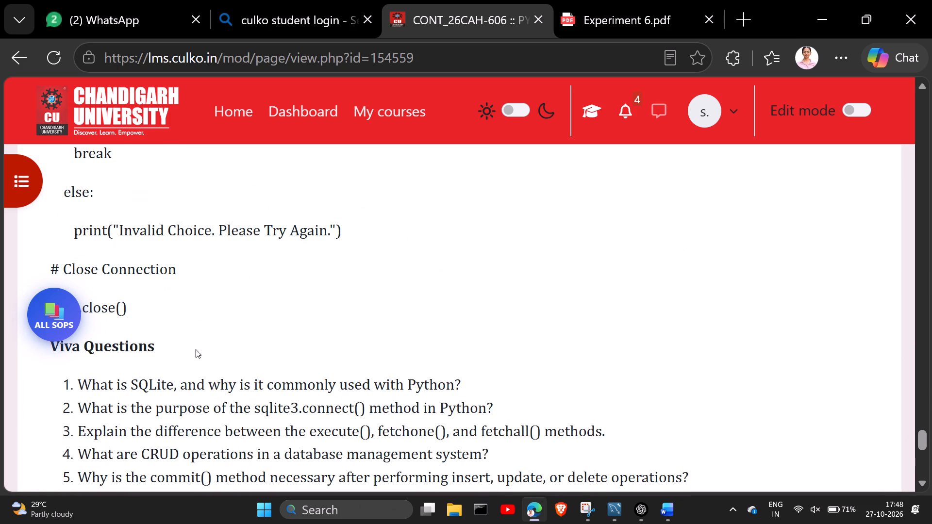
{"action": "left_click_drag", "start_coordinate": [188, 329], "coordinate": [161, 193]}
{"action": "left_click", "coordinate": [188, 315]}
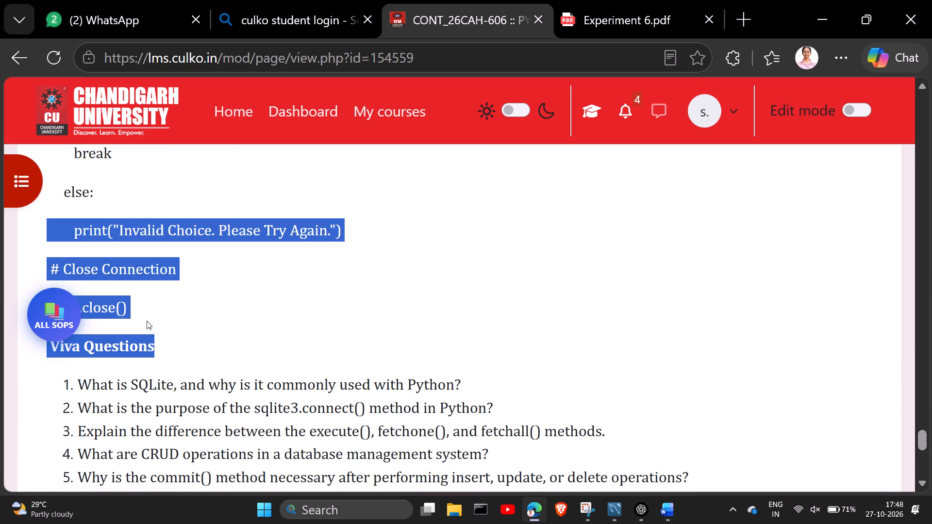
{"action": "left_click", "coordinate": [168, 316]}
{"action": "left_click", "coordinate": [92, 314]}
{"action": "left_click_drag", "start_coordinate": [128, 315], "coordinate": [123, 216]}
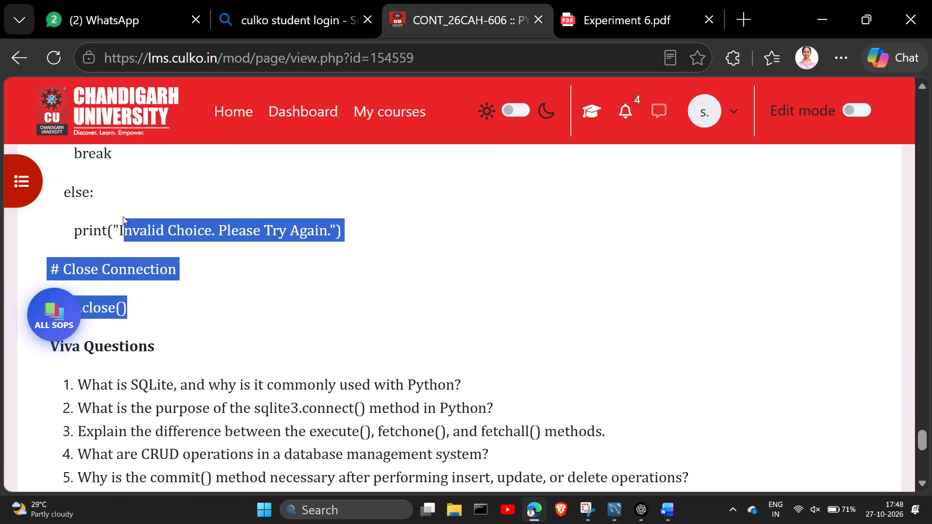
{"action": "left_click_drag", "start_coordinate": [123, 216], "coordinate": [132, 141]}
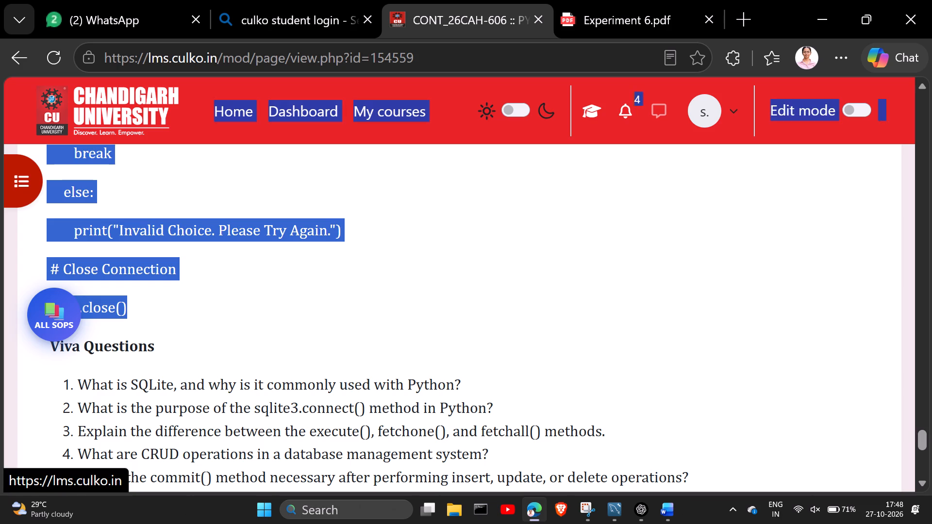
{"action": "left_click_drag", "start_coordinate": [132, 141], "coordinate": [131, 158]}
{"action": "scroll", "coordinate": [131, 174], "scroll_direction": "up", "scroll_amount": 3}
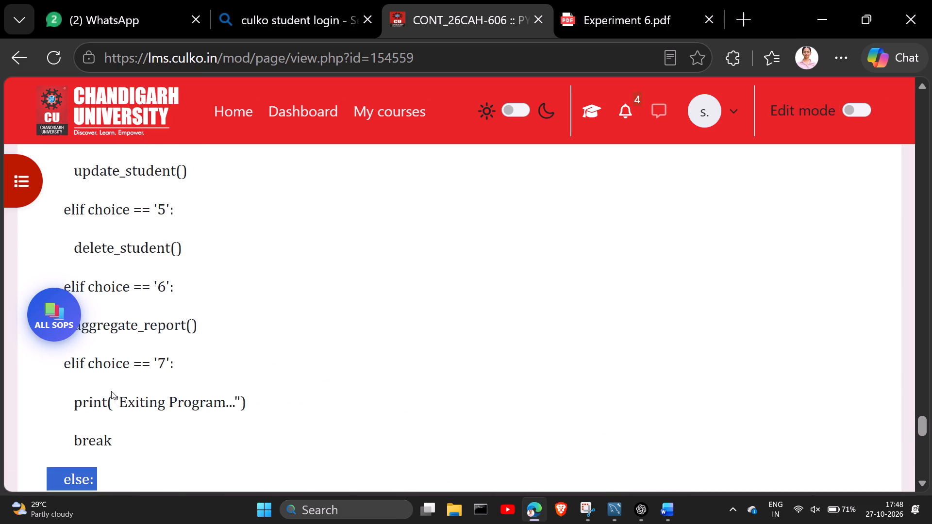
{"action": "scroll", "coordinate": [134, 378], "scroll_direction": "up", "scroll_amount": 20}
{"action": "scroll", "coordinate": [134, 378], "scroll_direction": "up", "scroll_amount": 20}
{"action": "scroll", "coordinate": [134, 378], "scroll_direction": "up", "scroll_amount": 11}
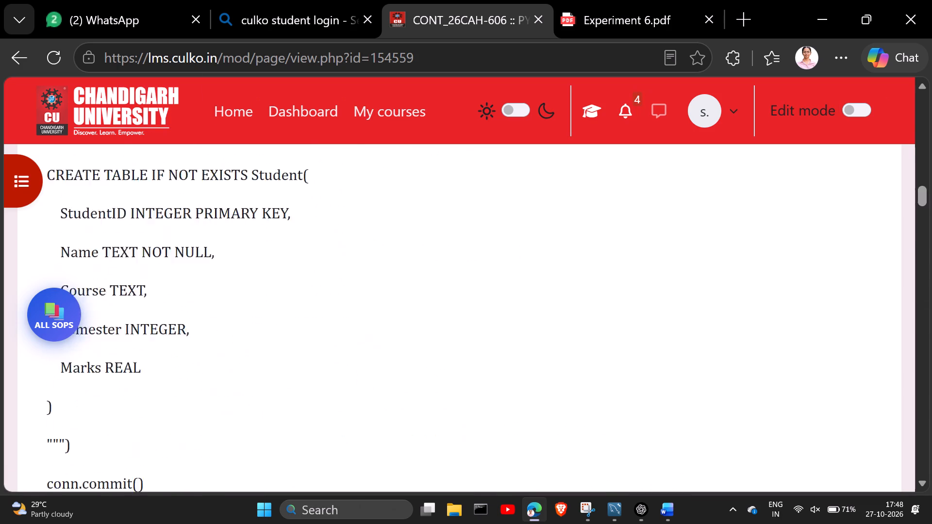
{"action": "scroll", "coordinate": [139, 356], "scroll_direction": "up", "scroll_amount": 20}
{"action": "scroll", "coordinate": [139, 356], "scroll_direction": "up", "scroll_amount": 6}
Select the page text from the "Experiment 7" heading through "Previous activity" at the end and copy it.
{"action": "left_click_drag", "start_coordinate": [372, 406], "coordinate": [403, 432]}
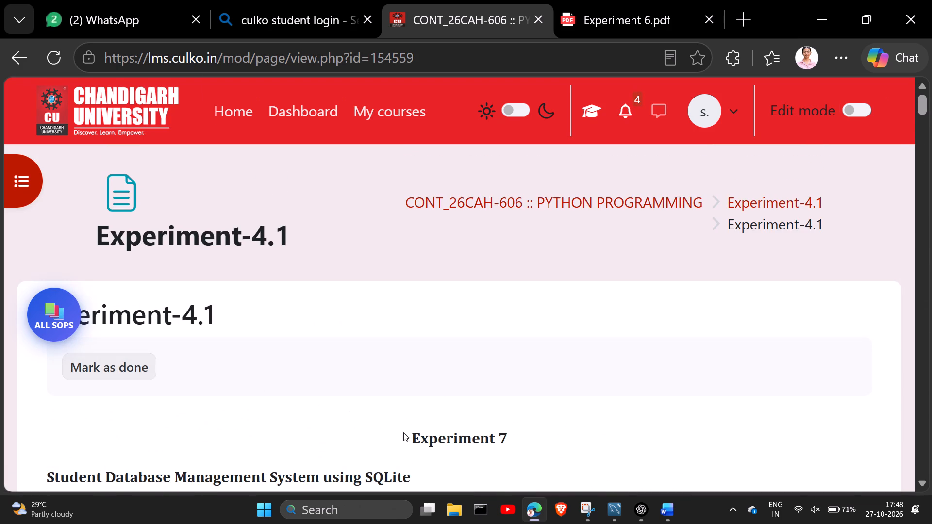
{"action": "left_click_drag", "start_coordinate": [403, 432], "coordinate": [521, 519]}
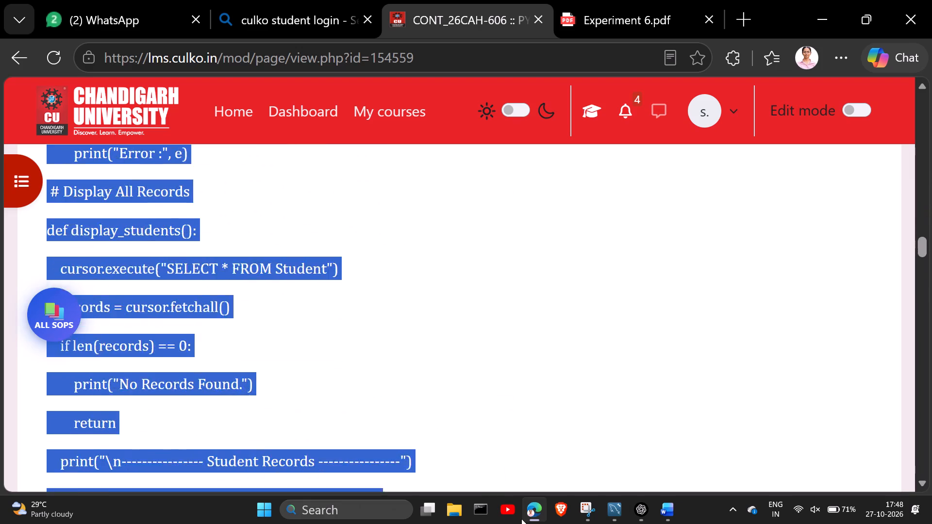
{"action": "left_click_drag", "start_coordinate": [521, 519], "coordinate": [480, 479]}
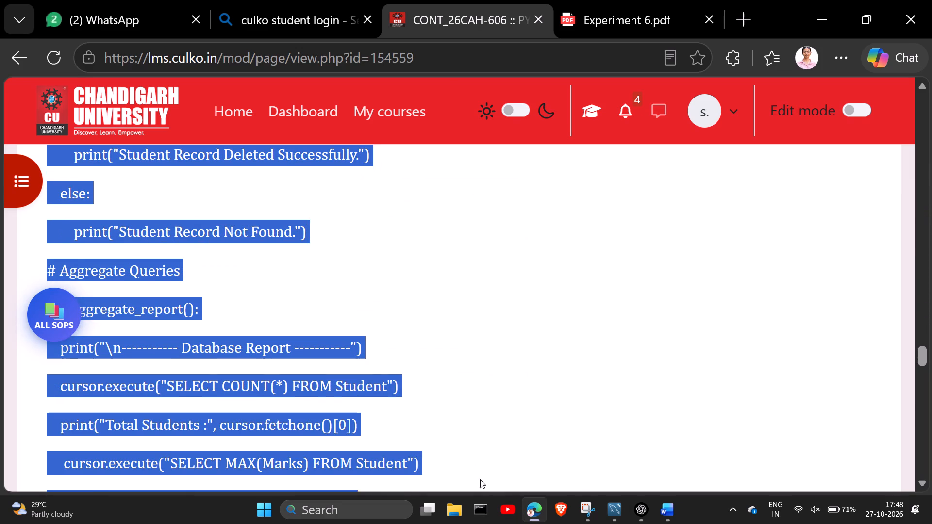
{"action": "left_click_drag", "start_coordinate": [480, 479], "coordinate": [468, 451]}
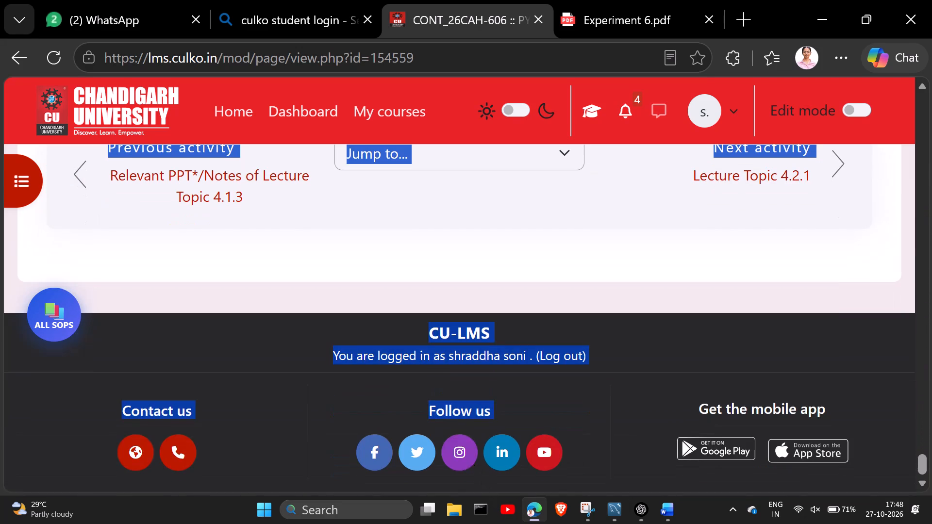
{"action": "left_click_drag", "start_coordinate": [468, 451], "coordinate": [414, 165]}
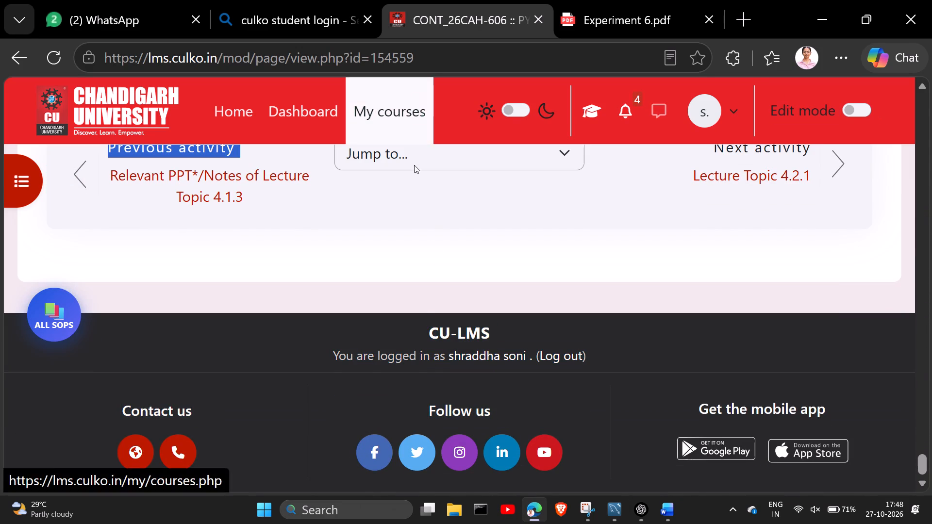
{"action": "left_click_drag", "start_coordinate": [414, 165], "coordinate": [283, 166]}
{"action": "left_click", "coordinate": [336, 185]}
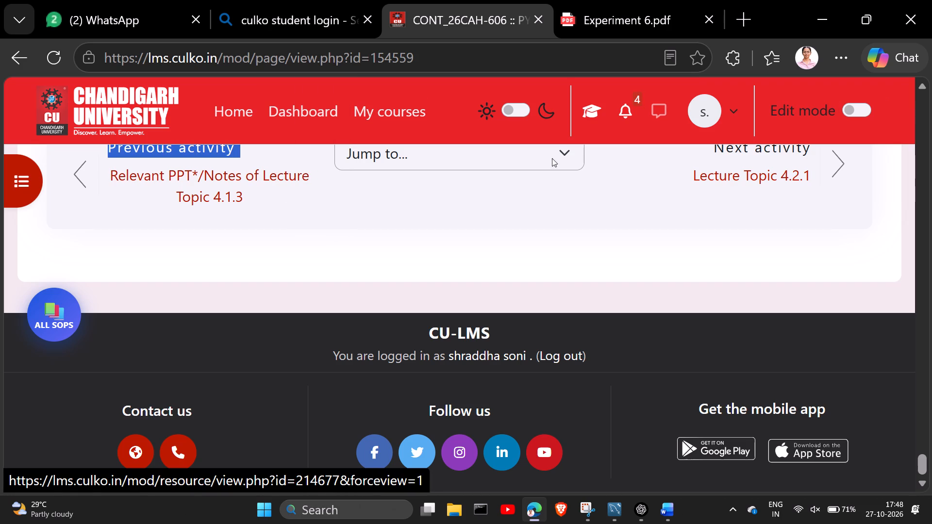
Switch to Word, create a new blank document and paste the copied Experiment 7 text into it.
{"action": "left_click", "coordinate": [775, 6]}
{"action": "left_click", "coordinate": [804, 14]}
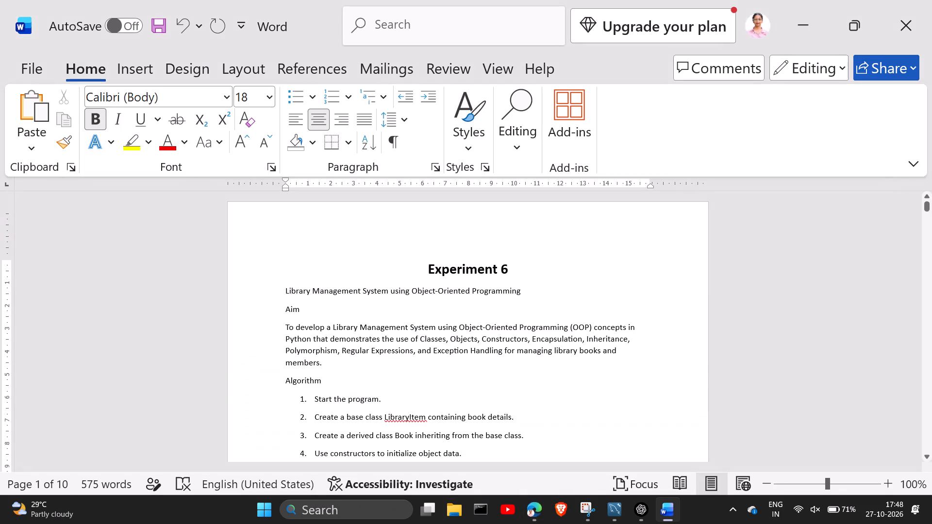
{"action": "left_click", "coordinate": [20, 64]}
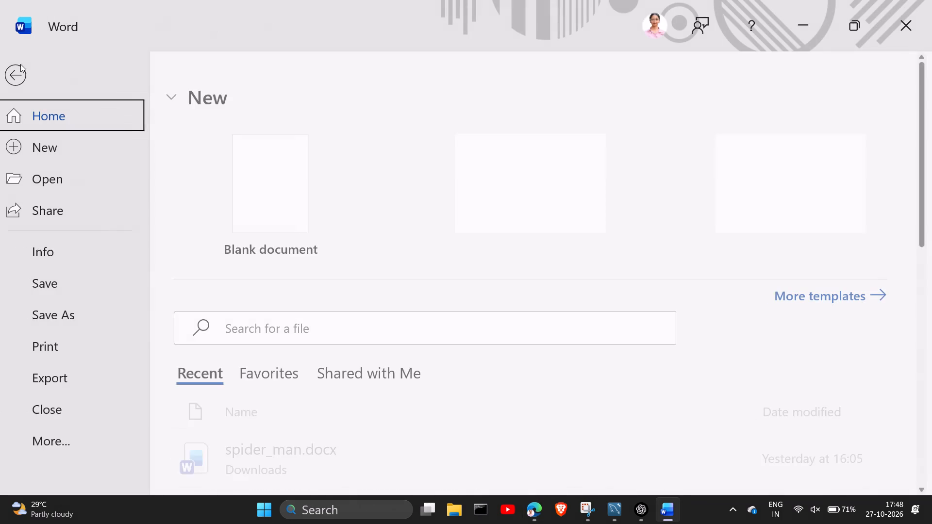
{"action": "left_click", "coordinate": [220, 188]}
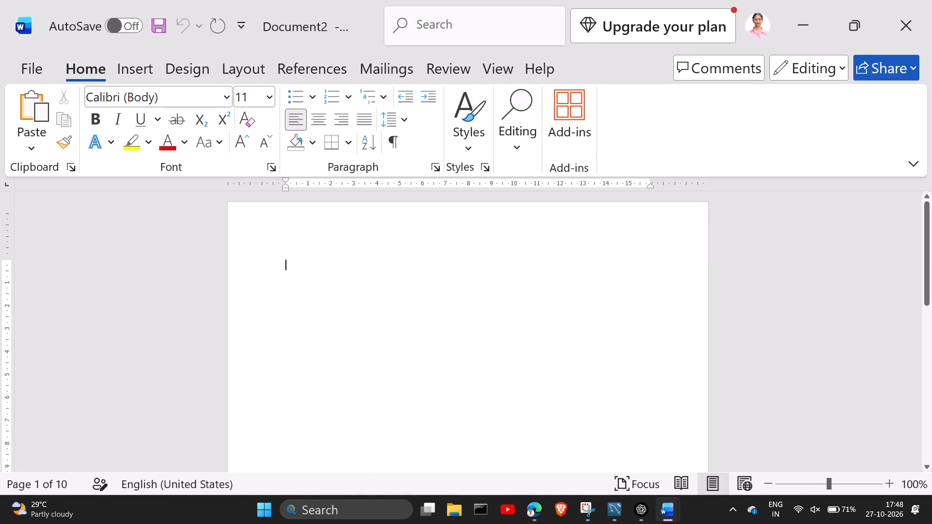
{"action": "key", "text": "ctrl+v"}
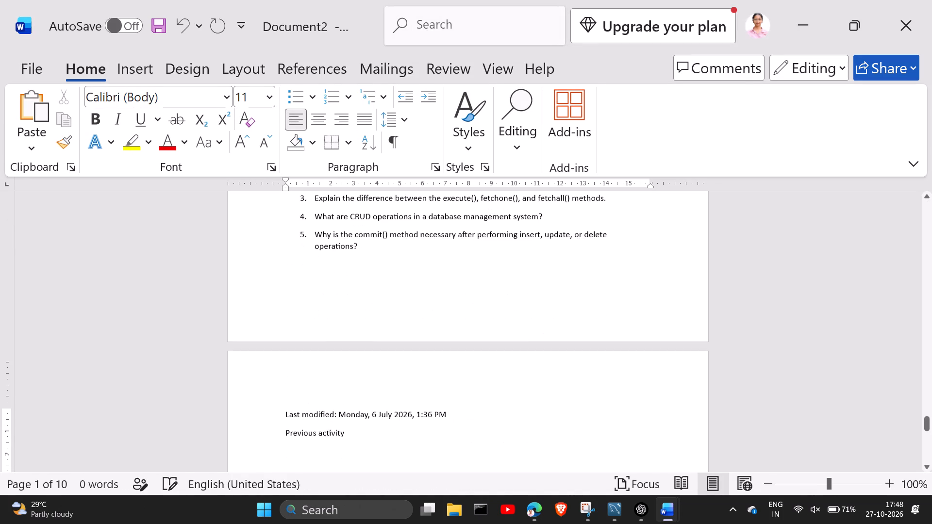
Remove the viva questions, last-modified line and "Previous activity" text that follow conn.close() at the document's end.
{"action": "left_click_drag", "start_coordinate": [346, 436], "coordinate": [289, 202]}
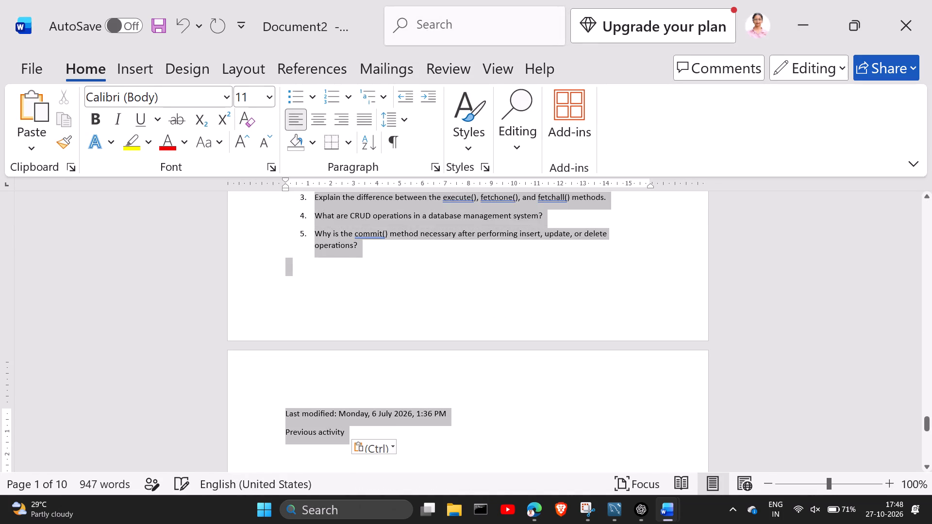
{"action": "left_click_drag", "start_coordinate": [289, 202], "coordinate": [263, 377]}
{"action": "key", "text": "space"}
Add blank lines after the code to reach a new page and enter the heading "OUTPUT" there.
{"action": "key", "text": "Return"}
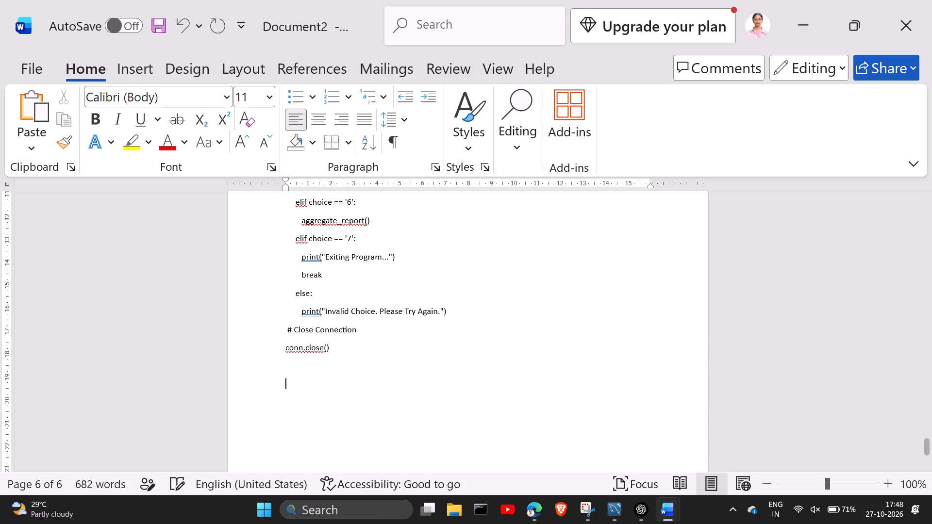
{"action": "key", "text": "Return"}
{"action": "key", "text": "Return"}
{"action": "key", "text": "Return"}
{"action": "key", "text": "Return"}
{"action": "key", "text": "Return"}
{"action": "key", "text": "Return"}
{"action": "key", "text": "Return"}
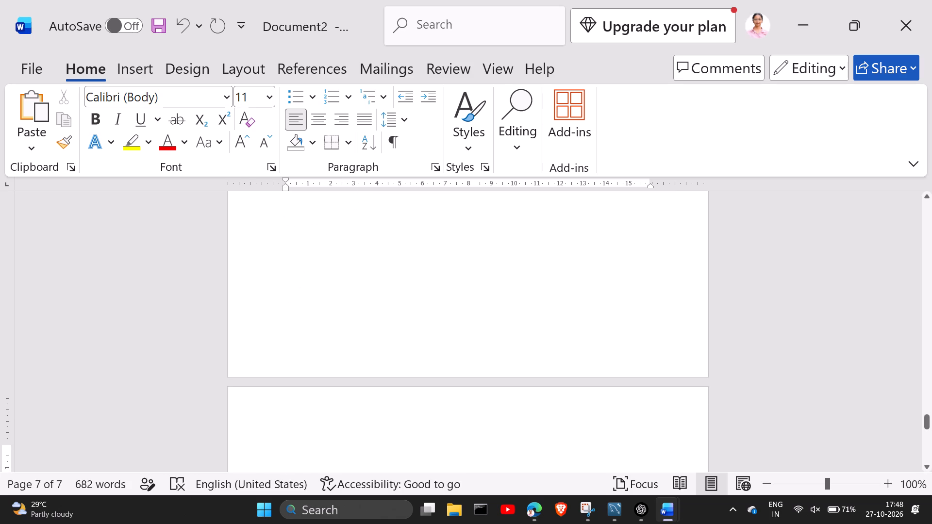
{"action": "type", "text": "OUTPUT"}
Make the "OUTPUT" heading bold at font size 14 and start a new line below it.
{"action": "left_click_drag", "start_coordinate": [326, 445], "coordinate": [278, 447]}
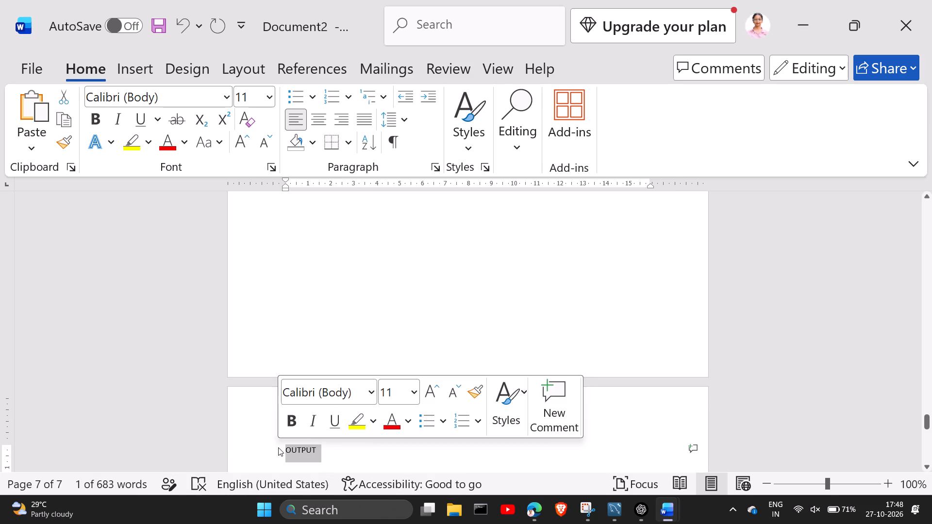
{"action": "key", "text": "ctrl+shift+b"}
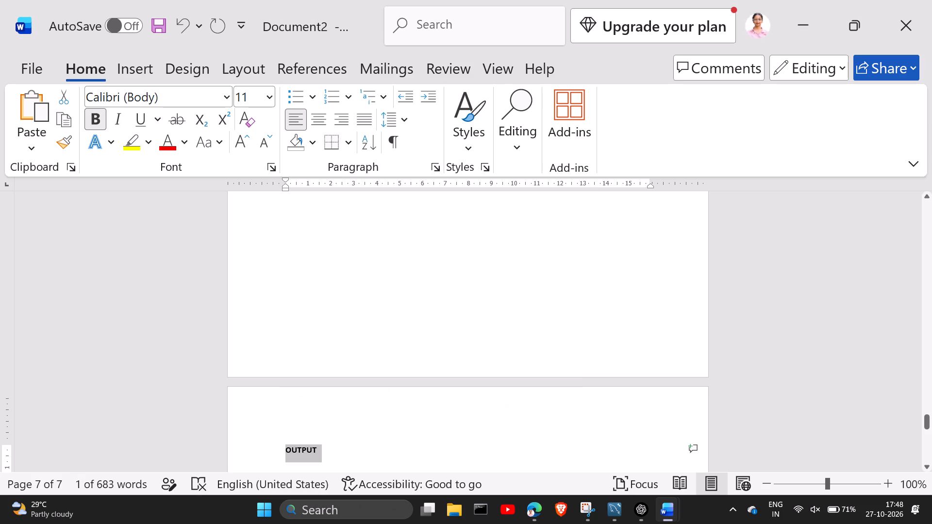
{"action": "left_click", "coordinate": [264, 95]}
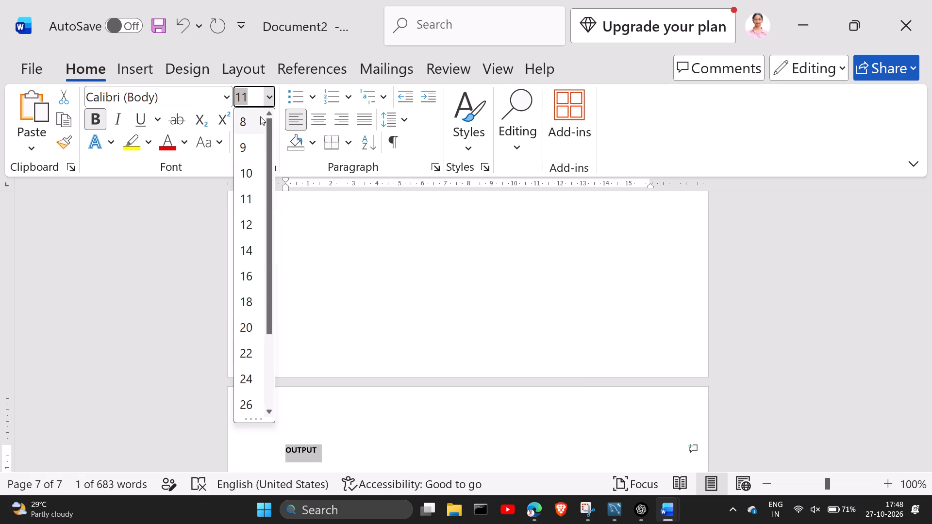
{"action": "left_click", "coordinate": [248, 247]}
{"action": "left_click", "coordinate": [387, 340]}
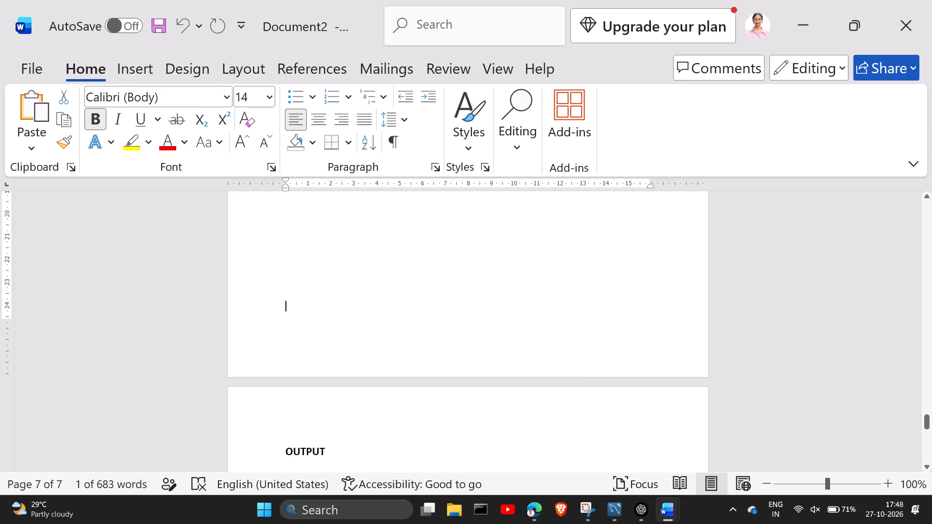
{"action": "left_click", "coordinate": [397, 435]}
{"action": "key", "text": "Return"}
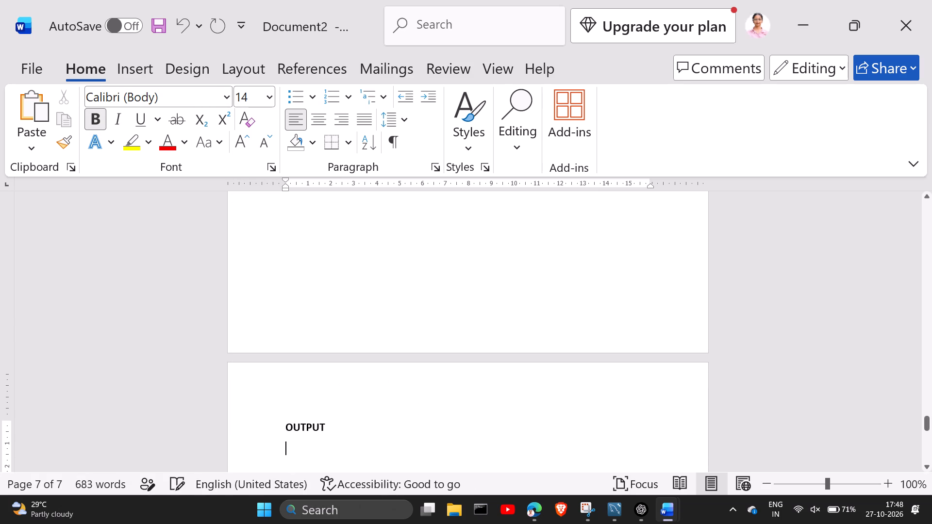
Minimize the new document and start closing the Experiment 6 document.
{"action": "left_click", "coordinate": [799, 30]}
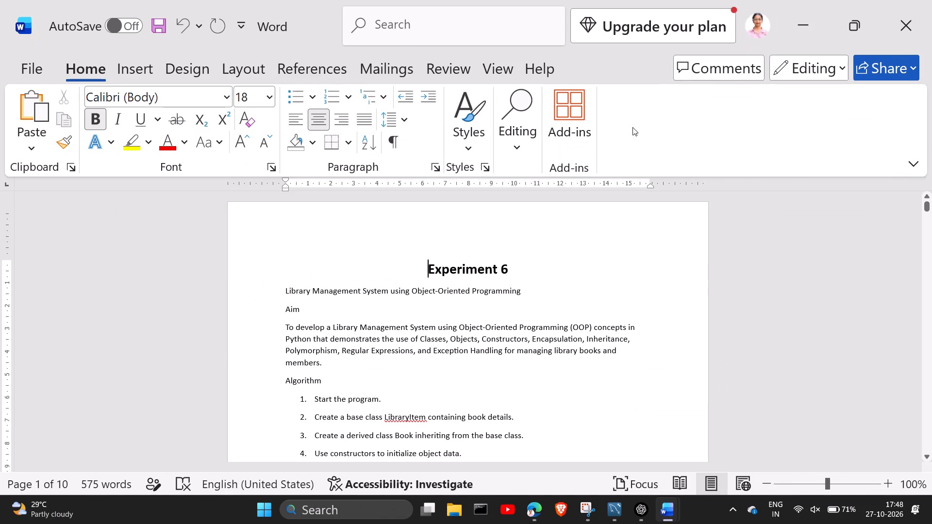
{"action": "left_click", "coordinate": [911, 16]}
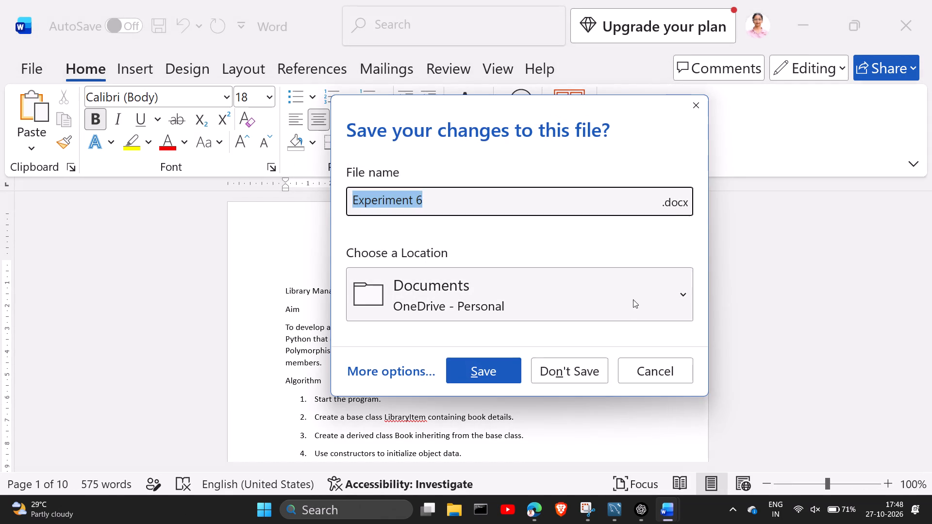
Close the Experiment 6 document without saving its changes and close the Snipping Tool window.
{"action": "left_click", "coordinate": [593, 356]}
{"action": "left_click", "coordinate": [590, 362]}
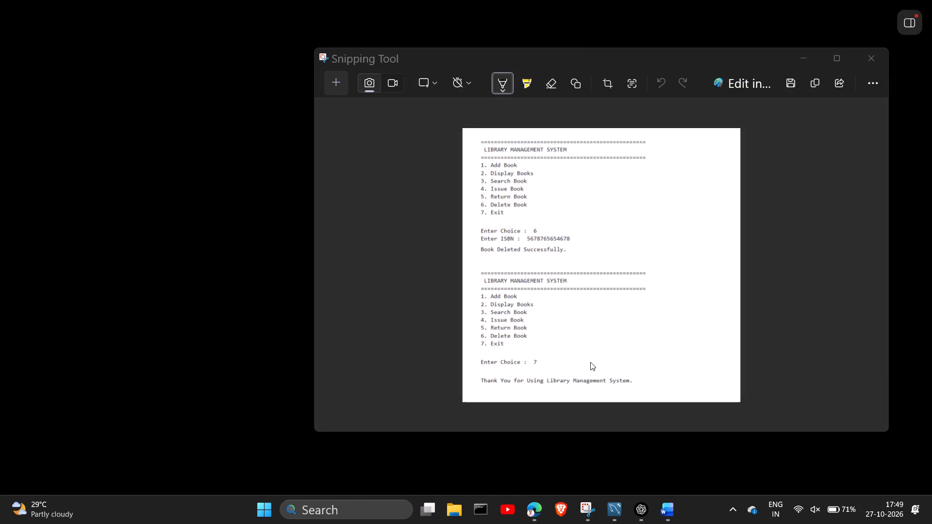
{"action": "left_click", "coordinate": [869, 58]}
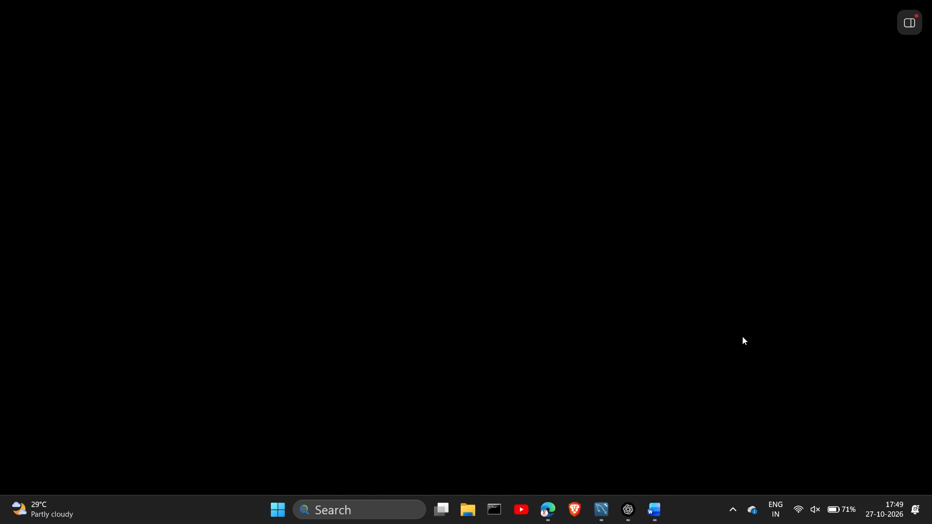
Switch to Microsoft Edge and look back through the Experiment-4.1 page from the viva questions to the Experiment 7 heading.
{"action": "left_click", "coordinate": [549, 520]}
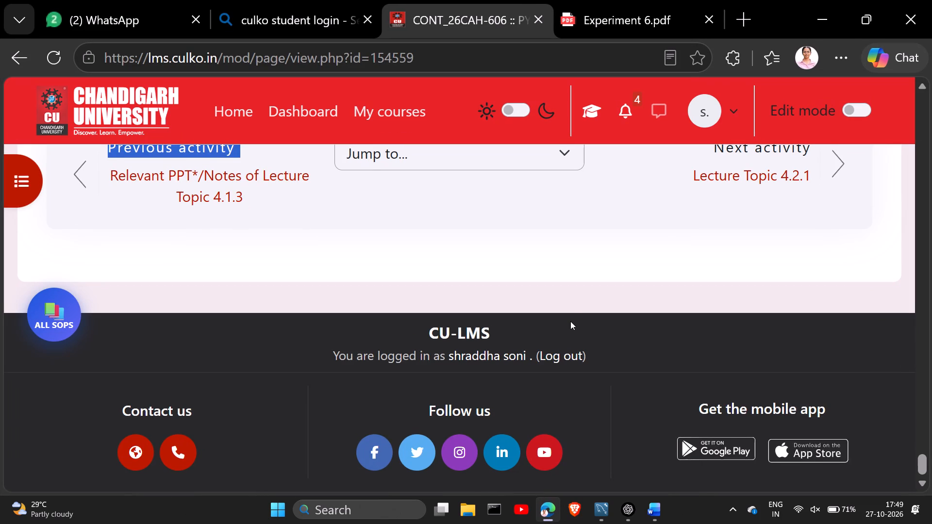
{"action": "scroll", "coordinate": [570, 321], "scroll_direction": "up", "scroll_amount": 6}
{"action": "left_click", "coordinate": [551, 276]}
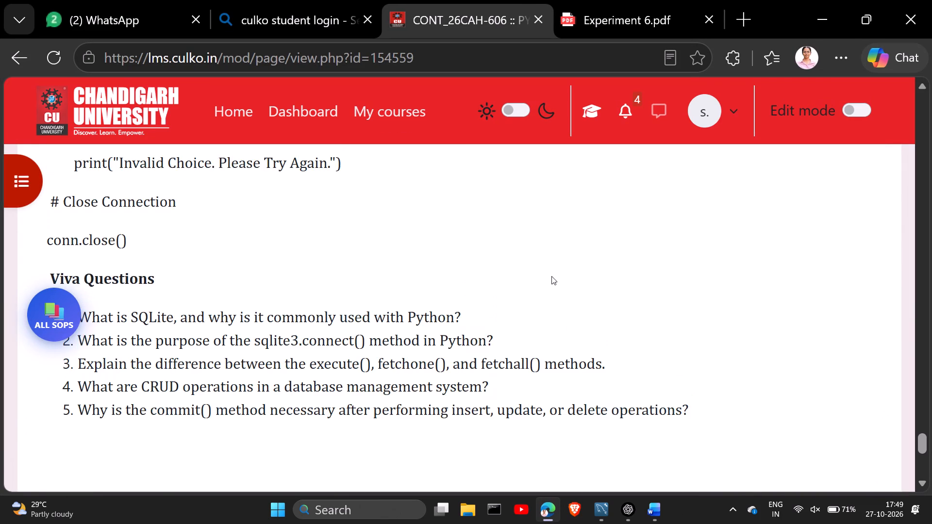
{"action": "scroll", "coordinate": [551, 276], "scroll_direction": "up", "scroll_amount": 15}
{"action": "scroll", "coordinate": [551, 276], "scroll_direction": "up", "scroll_amount": 6}
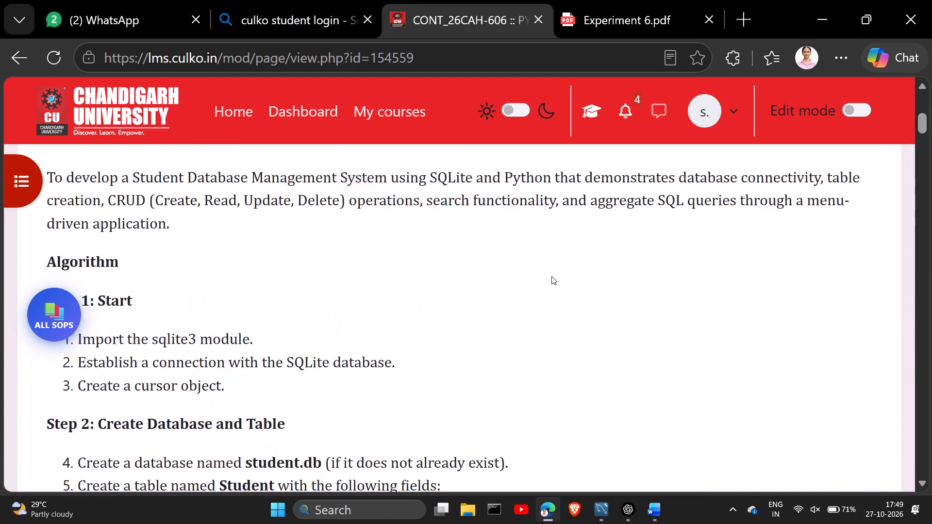
{"action": "scroll", "coordinate": [551, 276], "scroll_direction": "up", "scroll_amount": 6}
{"action": "scroll", "coordinate": [496, 306], "scroll_direction": "down", "scroll_amount": 1}
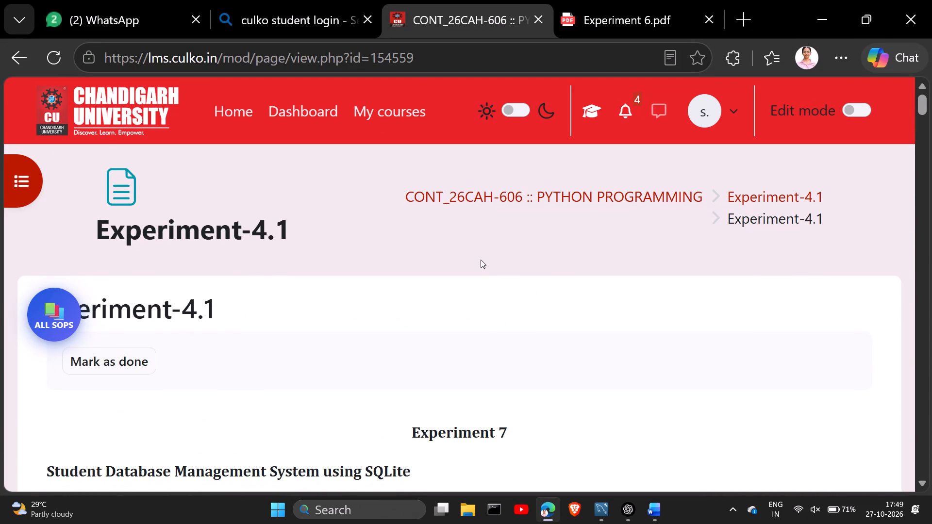
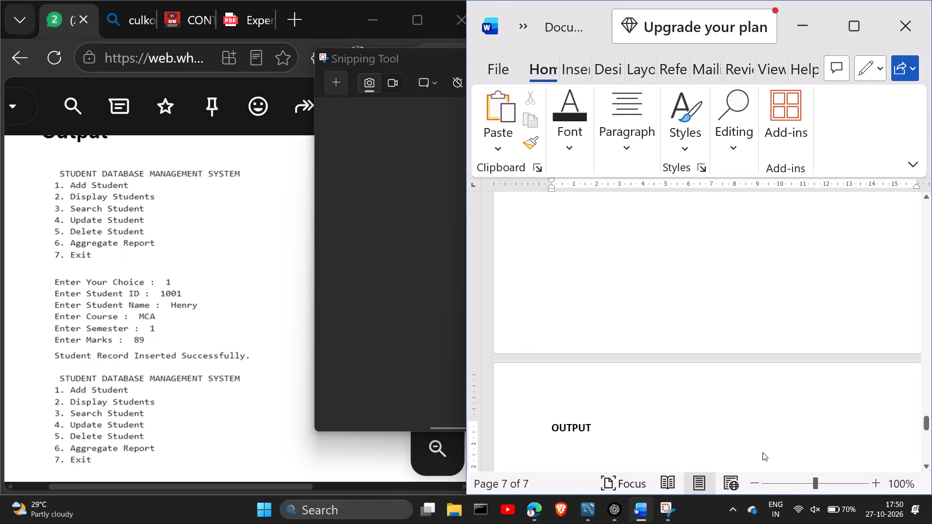
Paste the captured menu and student 1001 (Henry) insertion output below the "OUTPUT" heading in the document.
{"action": "key", "text": "ctrl+v"}
Capture a screenshot of the student 1002 (Denial) entry, from the choice prompt through the marks line, in the shared output image.
{"action": "scroll", "coordinate": [306, 458], "scroll_direction": "down", "scroll_amount": 1}
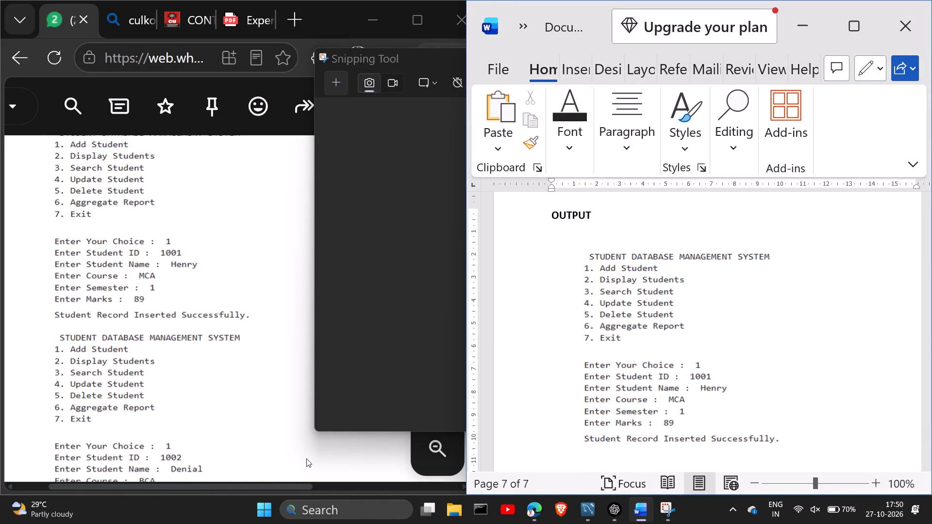
{"action": "scroll", "coordinate": [306, 458], "scroll_direction": "down", "scroll_amount": 1}
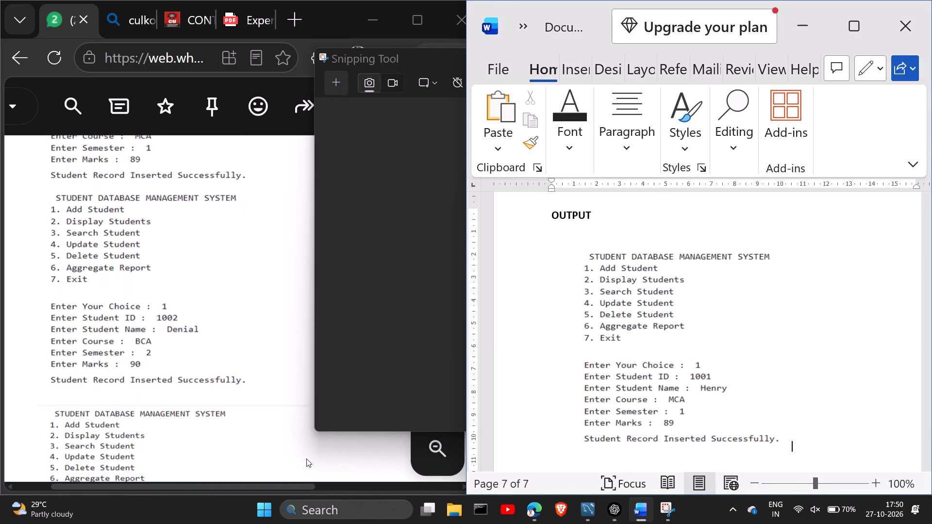
{"action": "scroll", "coordinate": [306, 458], "scroll_direction": "down", "scroll_amount": 1}
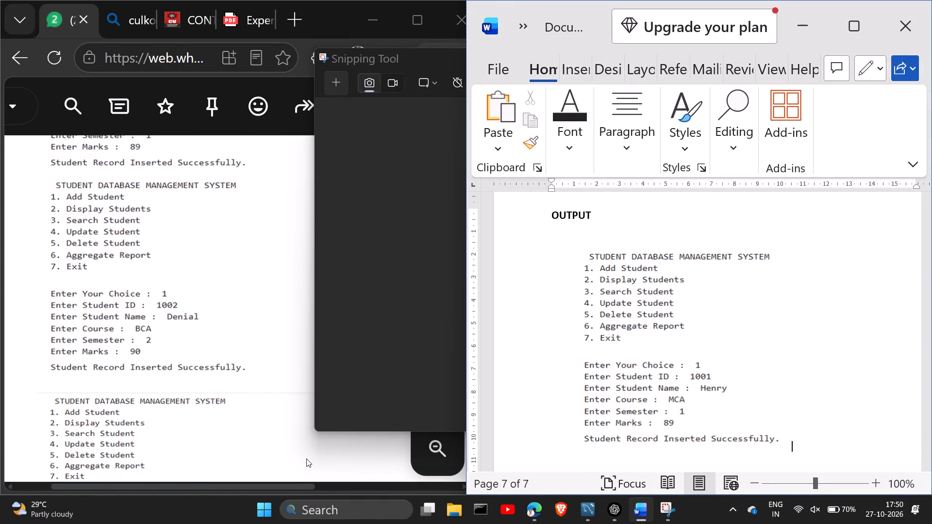
{"action": "scroll", "coordinate": [306, 458], "scroll_direction": "down", "scroll_amount": 1}
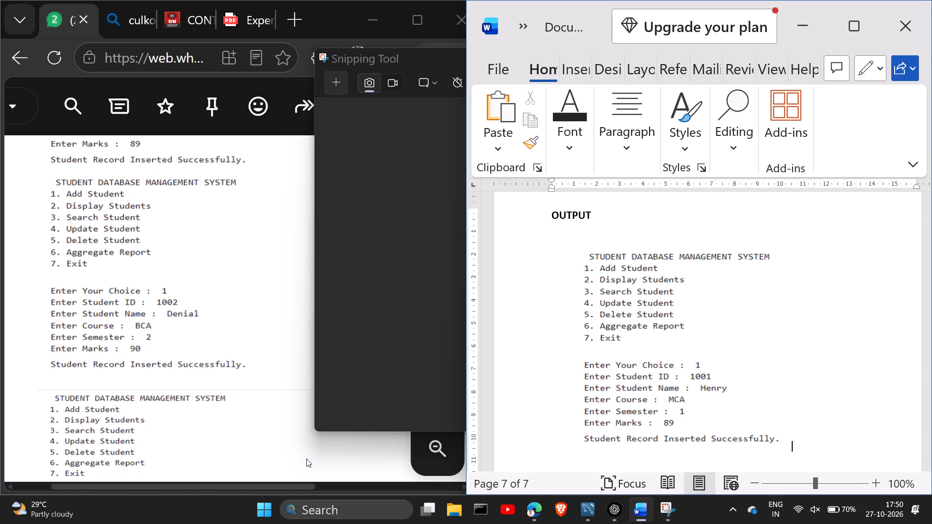
{"action": "scroll", "coordinate": [306, 458], "scroll_direction": "down", "scroll_amount": 1}
{"action": "scroll", "coordinate": [139, 377], "scroll_direction": "down", "scroll_amount": 1}
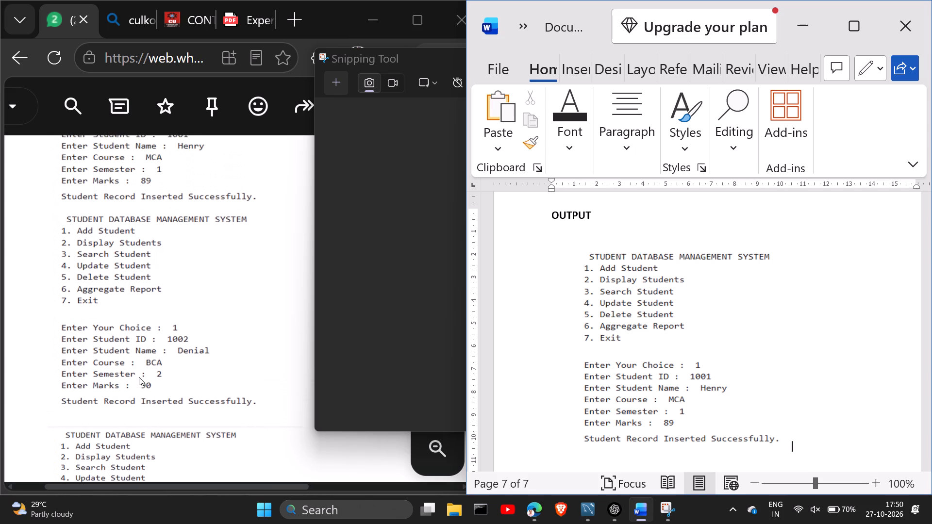
{"action": "scroll", "coordinate": [139, 377], "scroll_direction": "down", "scroll_amount": 1}
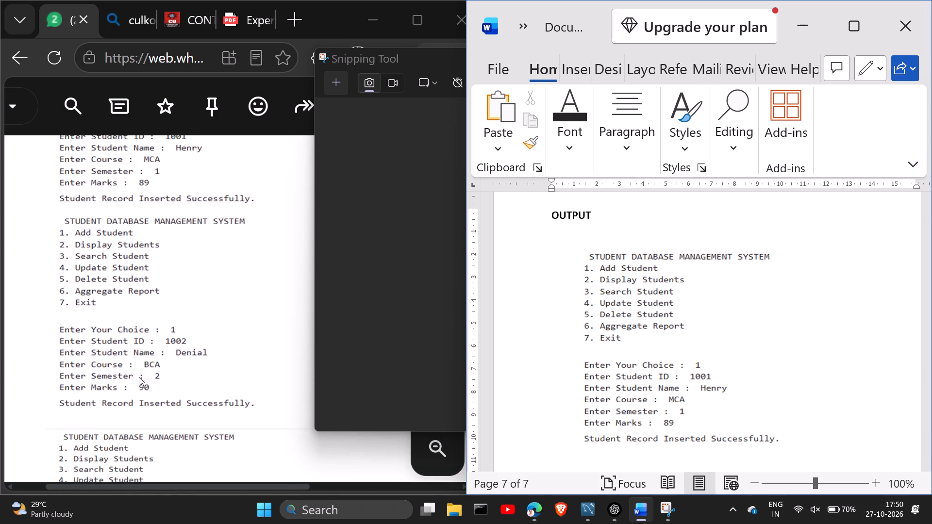
{"action": "scroll", "coordinate": [139, 377], "scroll_direction": "down", "scroll_amount": 1}
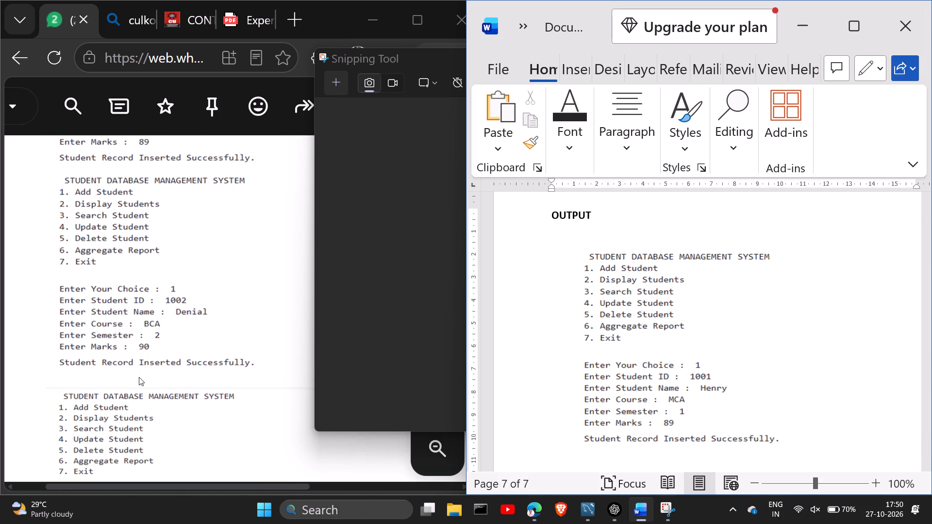
{"action": "key", "text": "Print"}
{"action": "left_click_drag", "start_coordinate": [26, 258], "coordinate": [222, 352]}
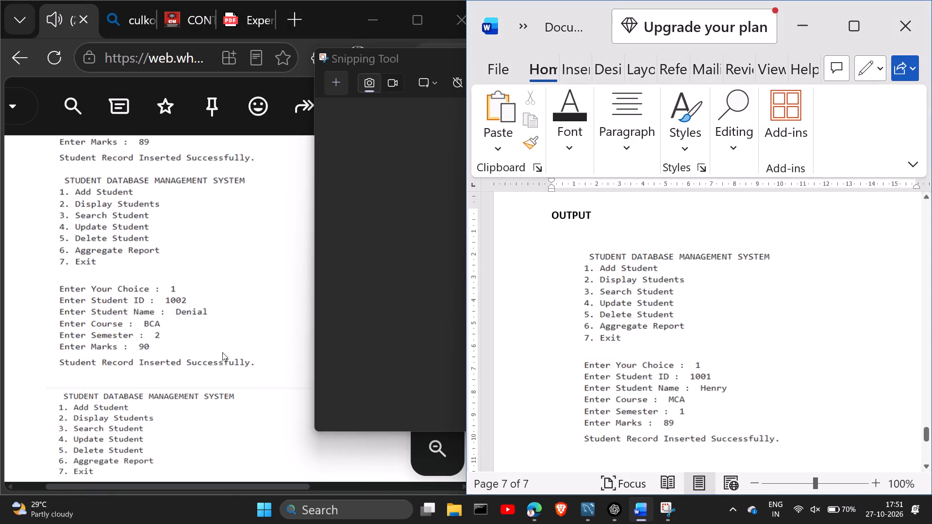
Snip the output block for adding student ID 1002 from the browser image and paste it on a new line below the 1001 output in Word.
{"action": "key", "text": "Print"}
{"action": "left_click_drag", "start_coordinate": [39, 279], "coordinate": [145, 354]}
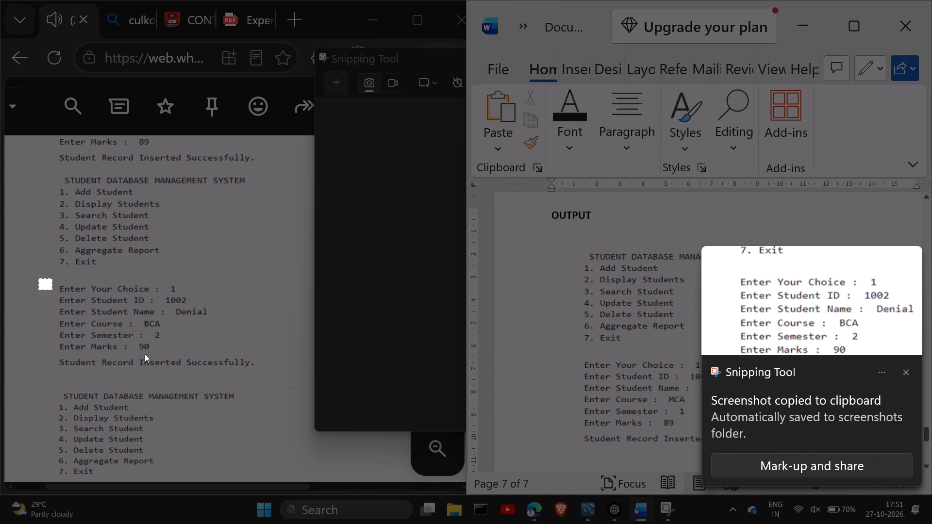
{"action": "left_click_drag", "start_coordinate": [145, 354], "coordinate": [270, 376]}
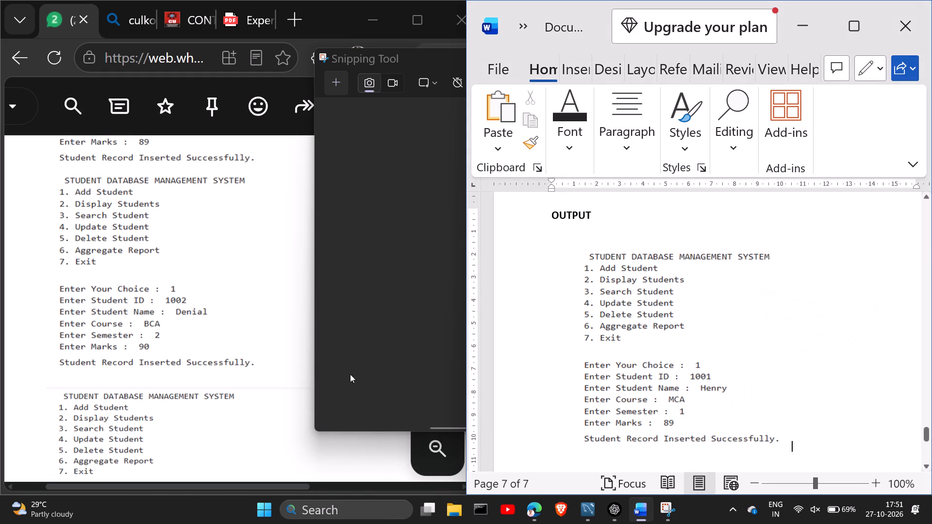
{"action": "left_click", "coordinate": [734, 393]}
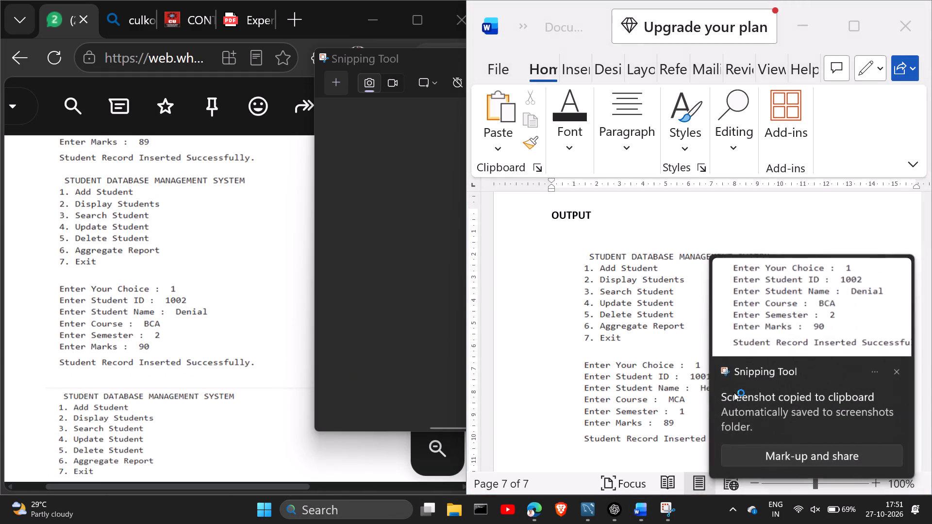
{"action": "key", "text": "ctrl+c"}
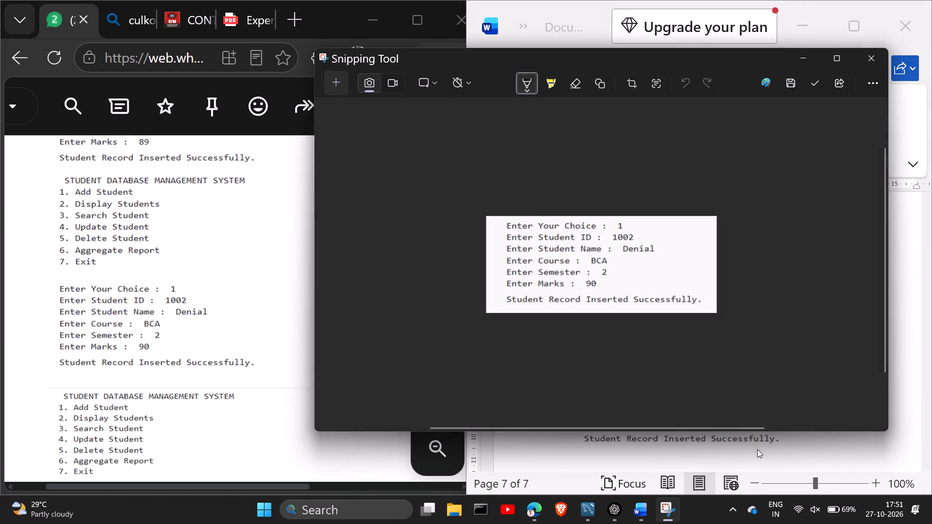
{"action": "left_click", "coordinate": [762, 455]}
{"action": "key", "text": "Return"}
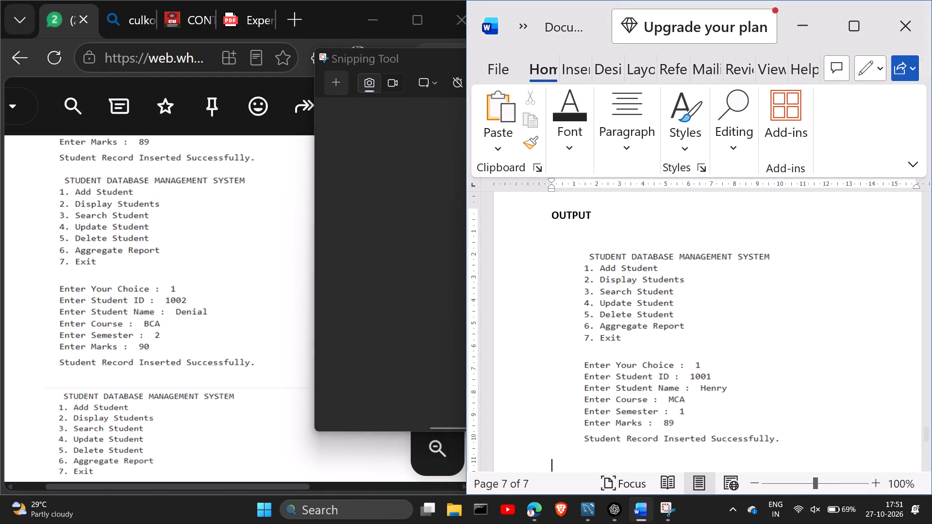
{"action": "key", "text": "ctrl+v"}
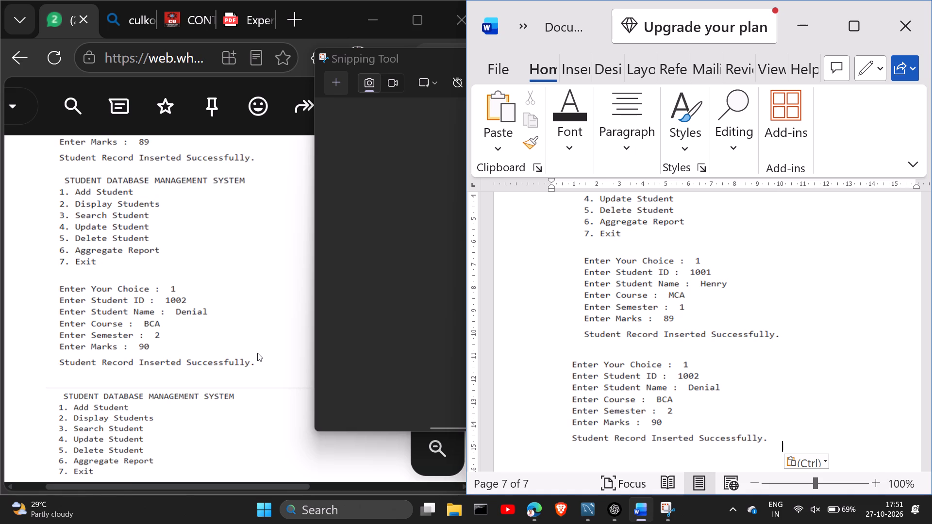
Locate the output block for choice 2 with the Student Records table in the browser image.
{"action": "scroll", "coordinate": [257, 353], "scroll_direction": "down", "scroll_amount": 3}
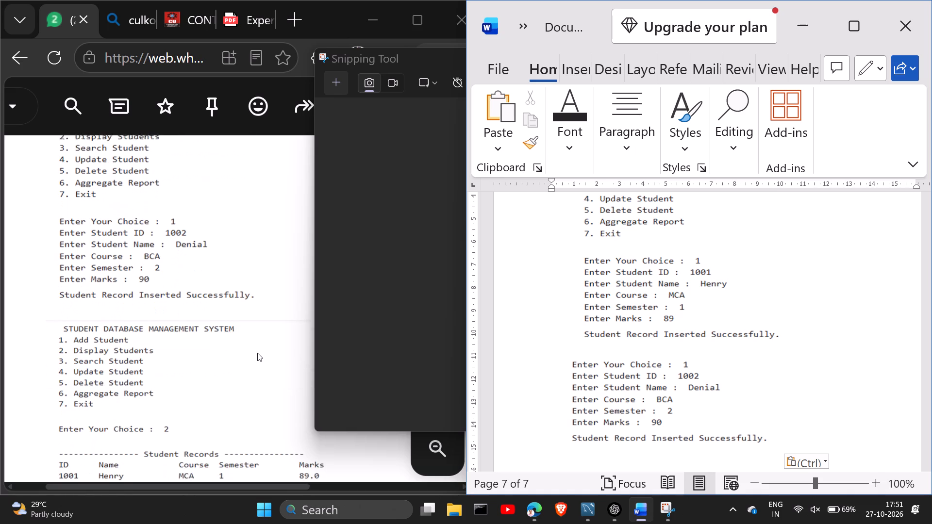
{"action": "scroll", "coordinate": [257, 353], "scroll_direction": "down", "scroll_amount": 1}
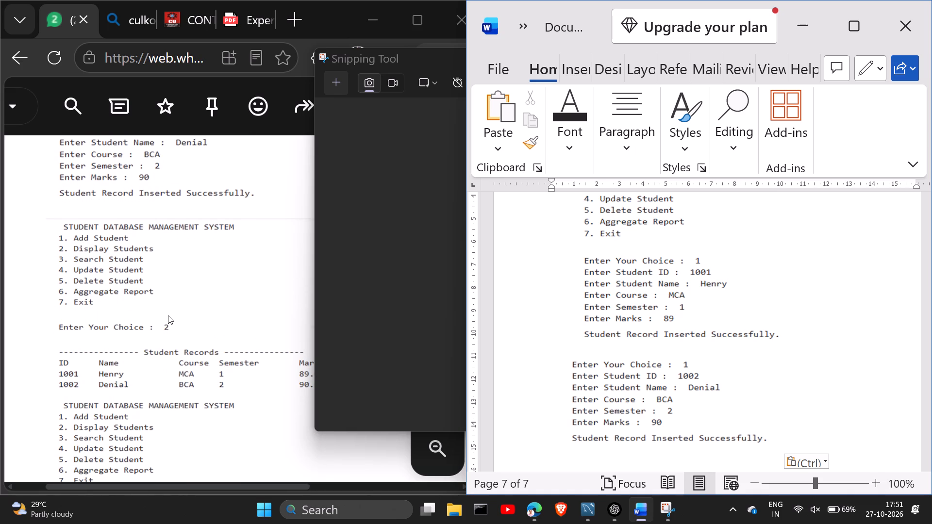
{"action": "scroll", "coordinate": [168, 315], "scroll_direction": "down", "scroll_amount": 1}
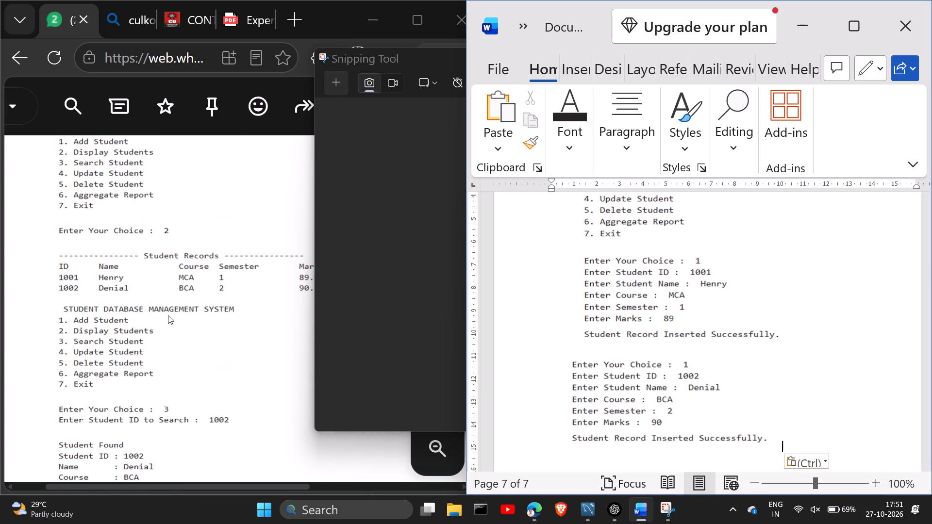
{"action": "scroll", "coordinate": [168, 315], "scroll_direction": "up", "scroll_amount": 1}
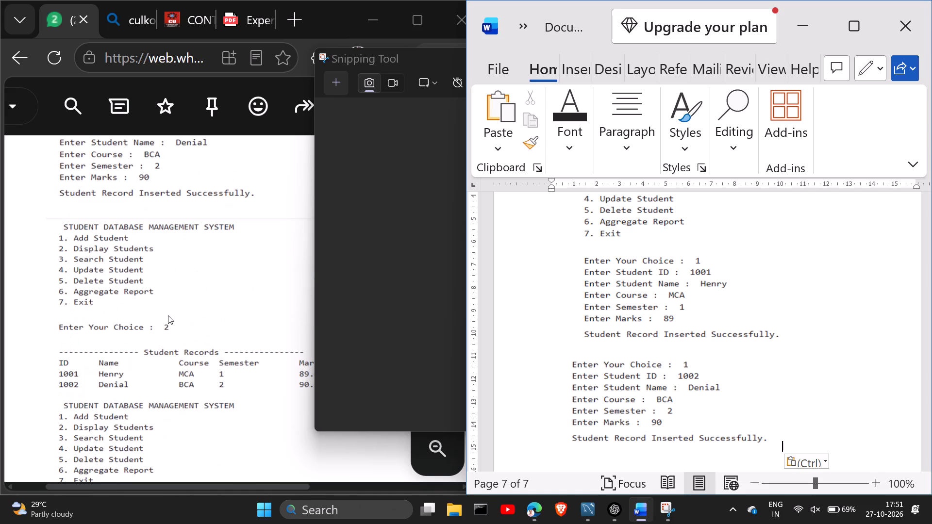
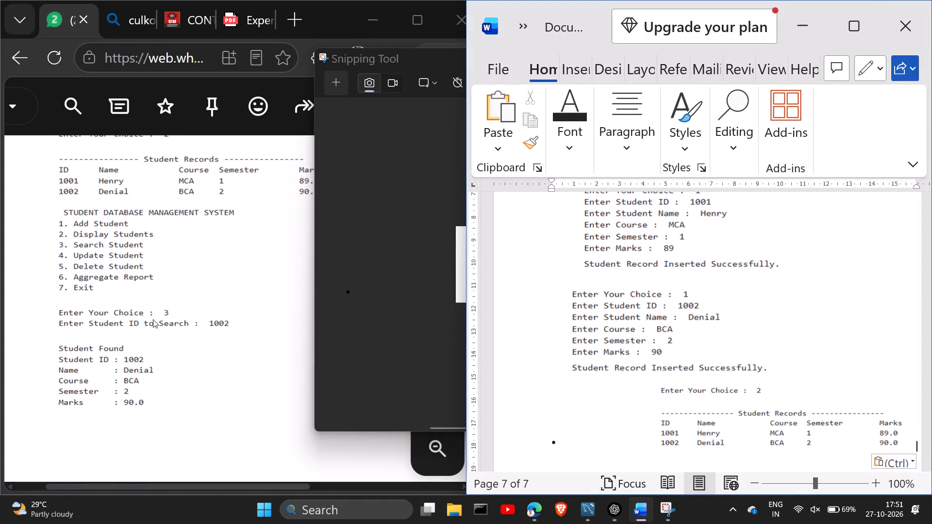
Snip the choice 3 search output for student ID 1002 from the browser image and paste it on a new line below the choice 2 output in Word.
{"action": "key", "text": "Print"}
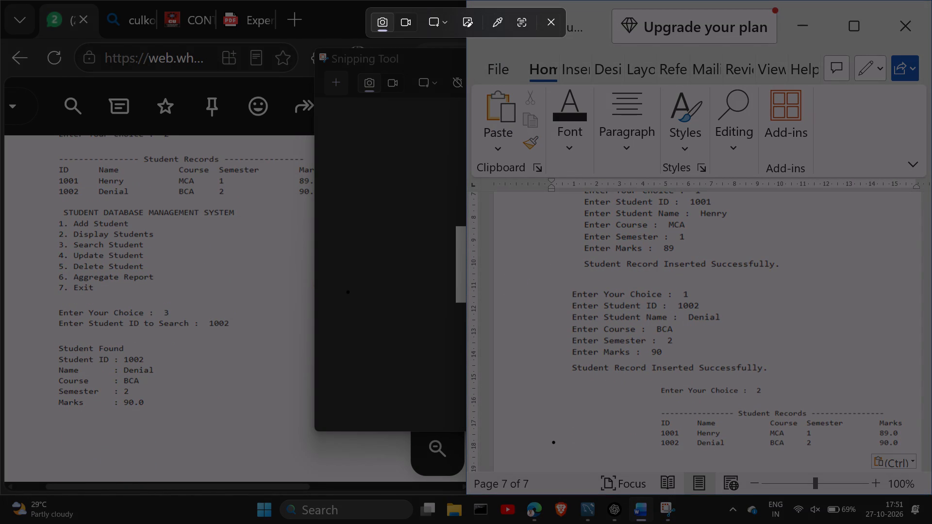
{"action": "left_click_drag", "start_coordinate": [46, 299], "coordinate": [241, 427]}
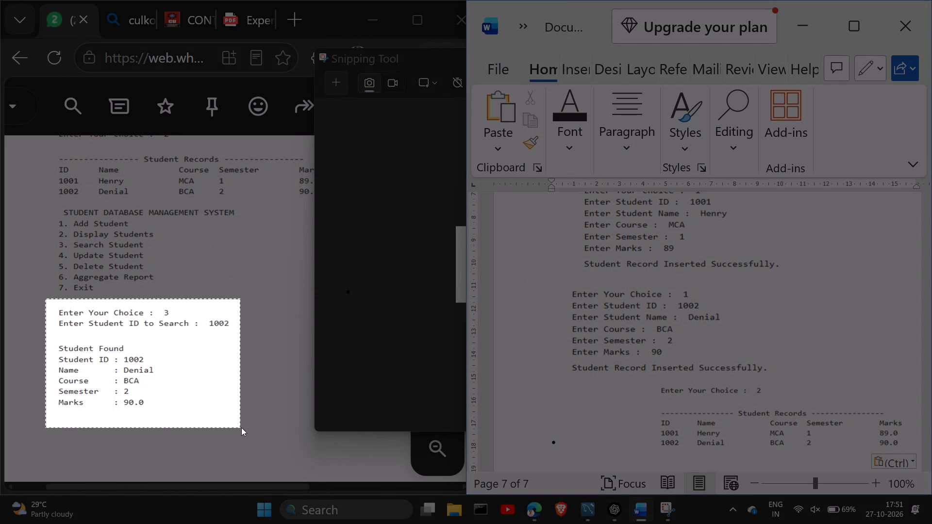
{"action": "left_click_drag", "start_coordinate": [241, 427], "coordinate": [243, 427]}
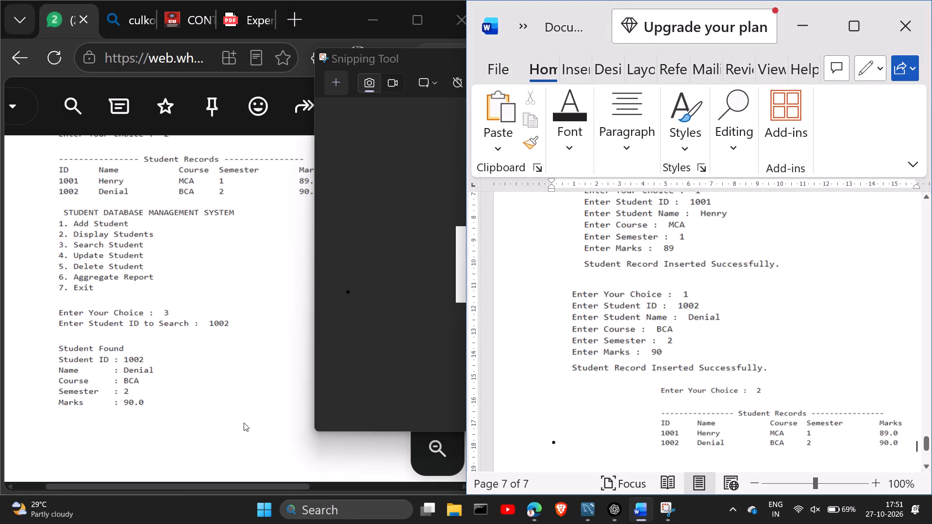
{"action": "left_click", "coordinate": [761, 347]}
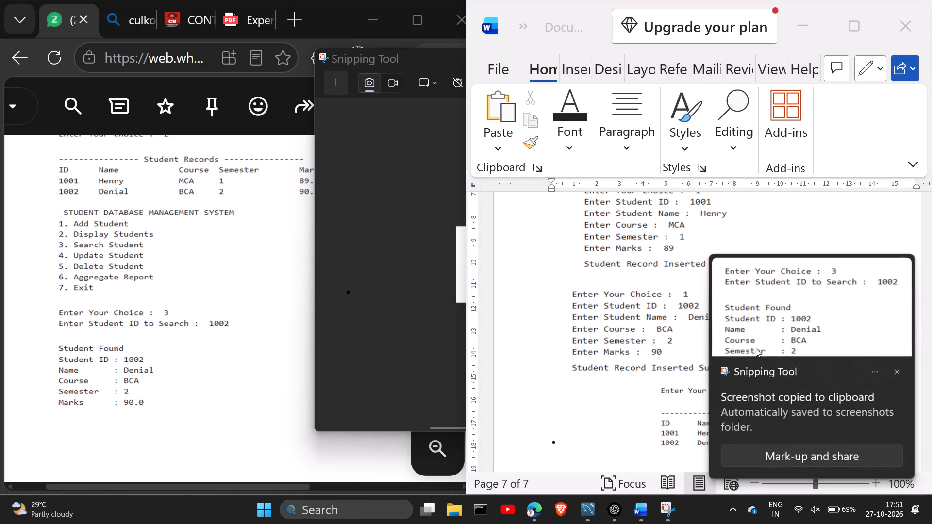
{"action": "key", "text": "ctrl+c"}
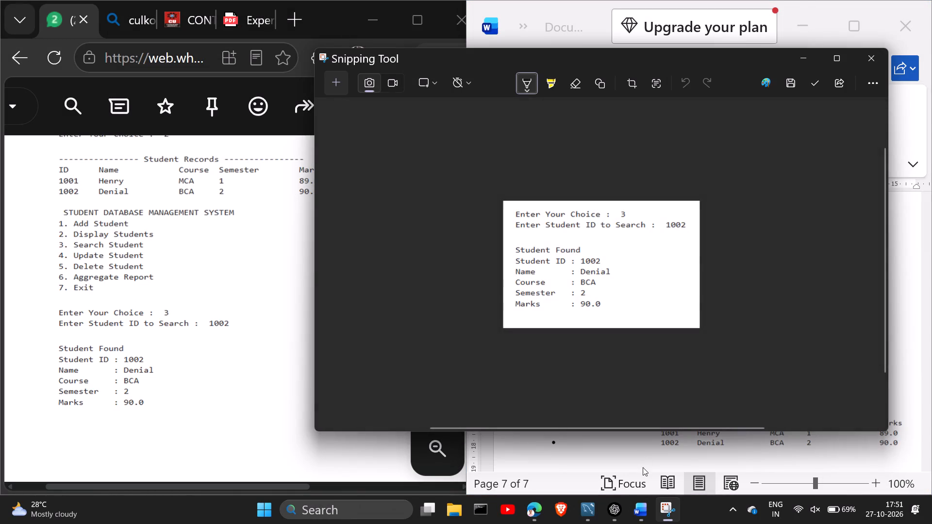
{"action": "left_click", "coordinate": [642, 458]}
{"action": "scroll", "coordinate": [659, 441], "scroll_direction": "down", "scroll_amount": 1}
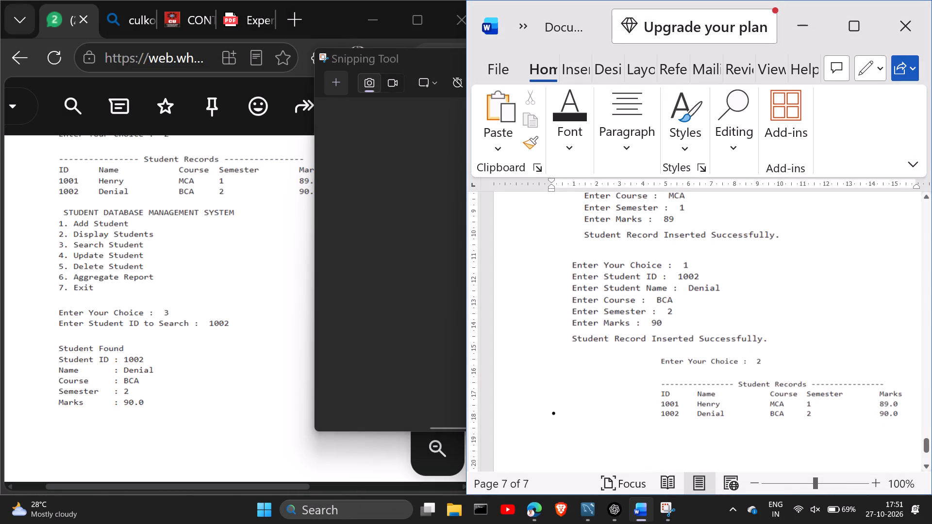
{"action": "key", "text": "Return"}
{"action": "key", "text": "ctrl+v"}
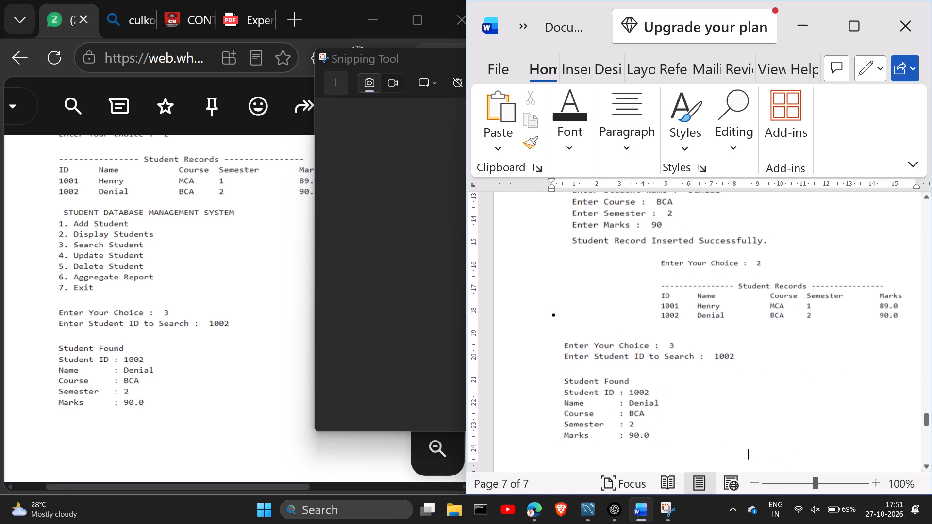
Crop the choice 2 Student Records picture in Word to remove the blank area and stray dot left of the text.
{"action": "left_click", "coordinate": [603, 317]}
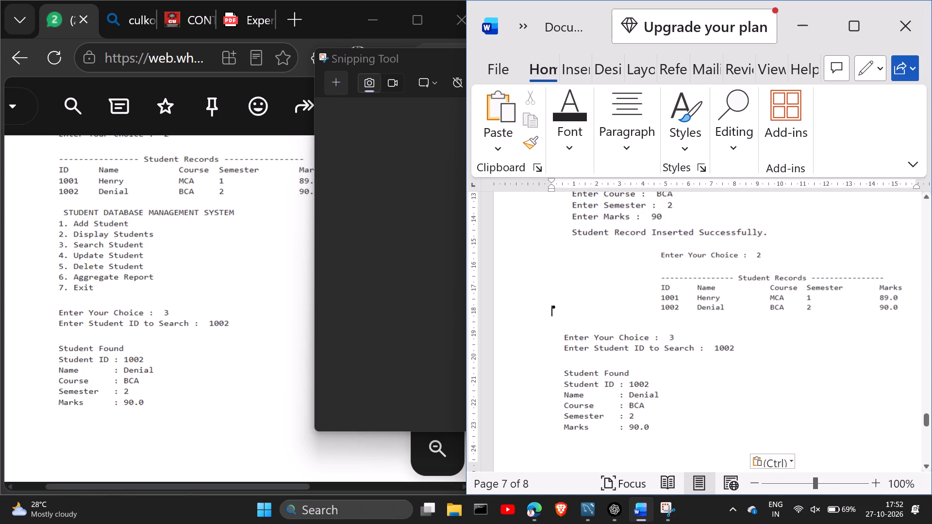
{"action": "left_click", "coordinate": [610, 306]}
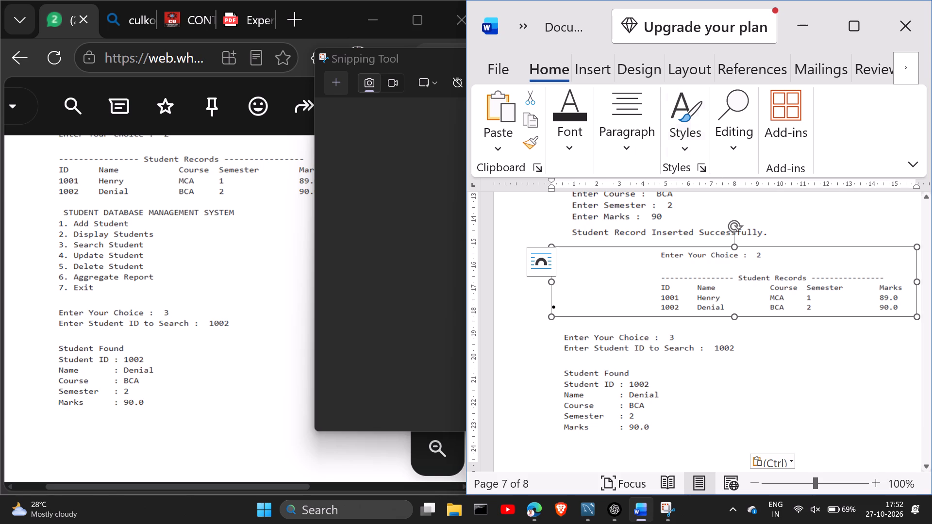
{"action": "right_click", "coordinate": [570, 273]}
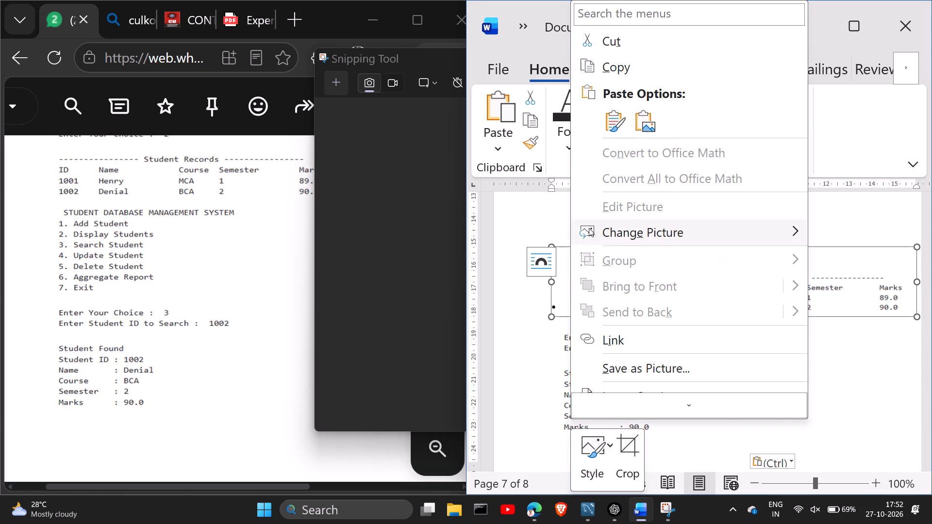
{"action": "left_click", "coordinate": [630, 464]}
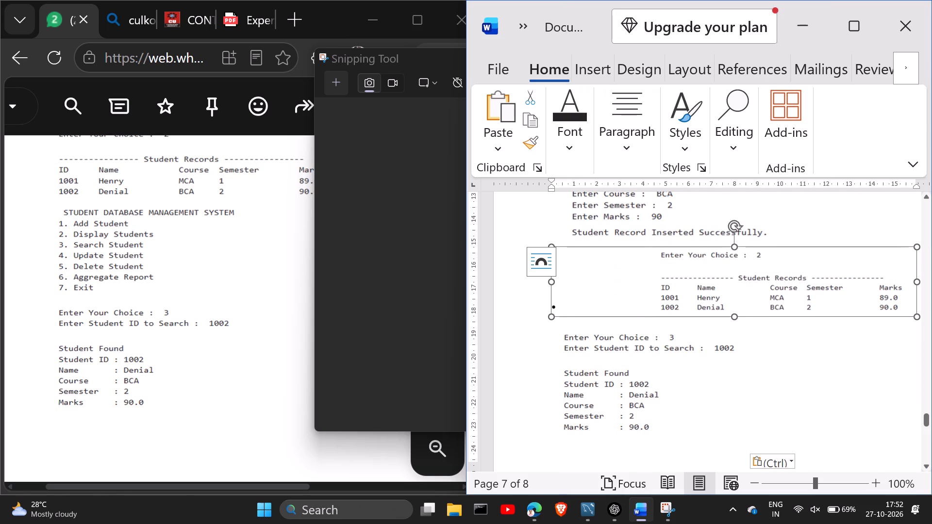
{"action": "left_click", "coordinate": [550, 317]}
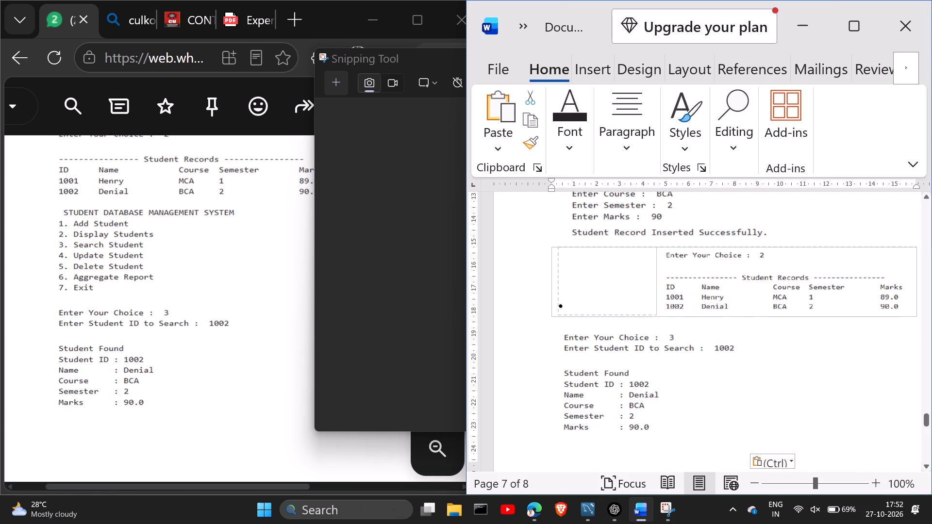
{"action": "left_click_drag", "start_coordinate": [545, 315], "coordinate": [567, 315]}
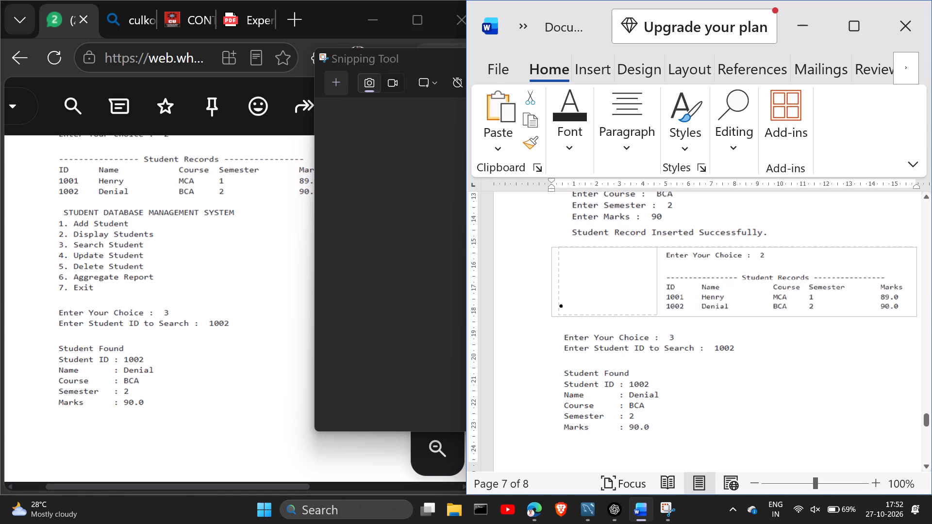
{"action": "left_click_drag", "start_coordinate": [567, 315], "coordinate": [565, 319]}
{"action": "left_click_drag", "start_coordinate": [555, 281], "coordinate": [559, 282]}
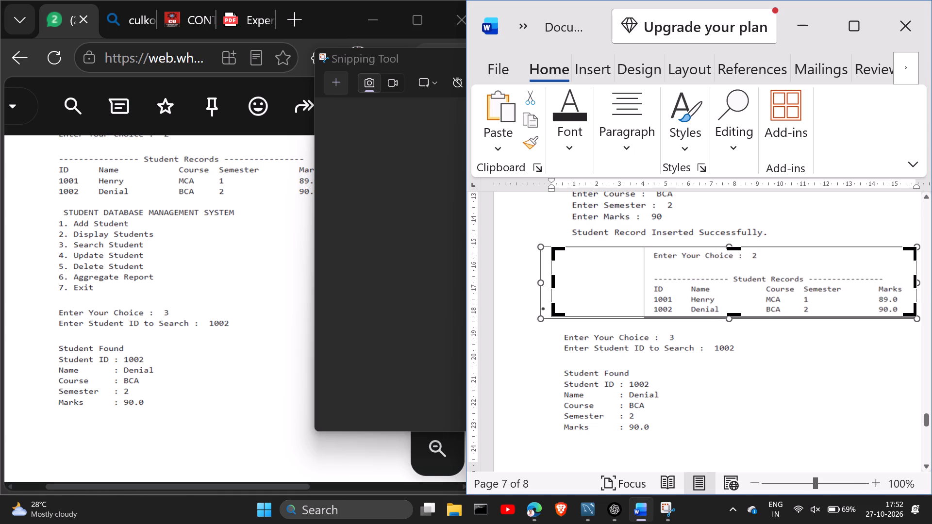
{"action": "left_click_drag", "start_coordinate": [559, 282], "coordinate": [646, 280]}
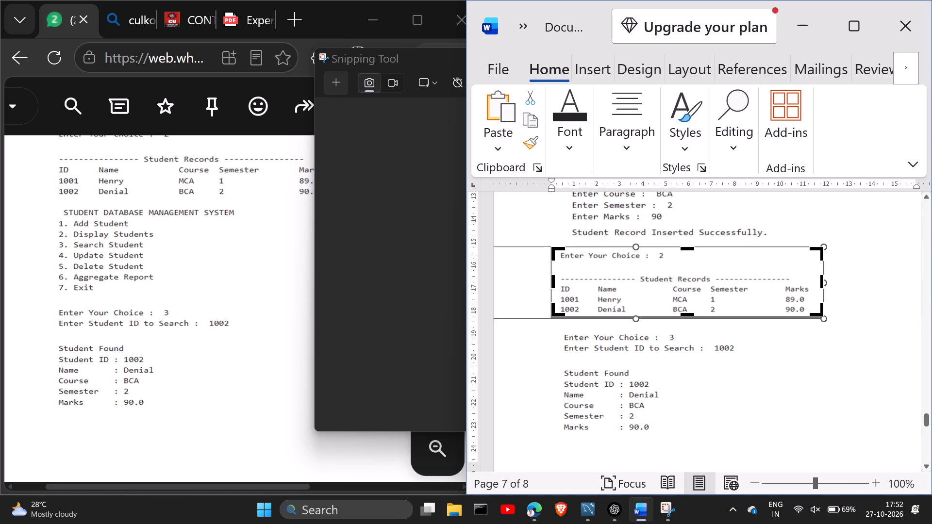
{"action": "left_click", "coordinate": [858, 344]}
Snip the choice 5 output for deleting student ID 1001 from the browser image and paste it on a new line after the choice 3 output in Word.
{"action": "scroll", "coordinate": [585, 317], "scroll_direction": "down", "scroll_amount": 1}
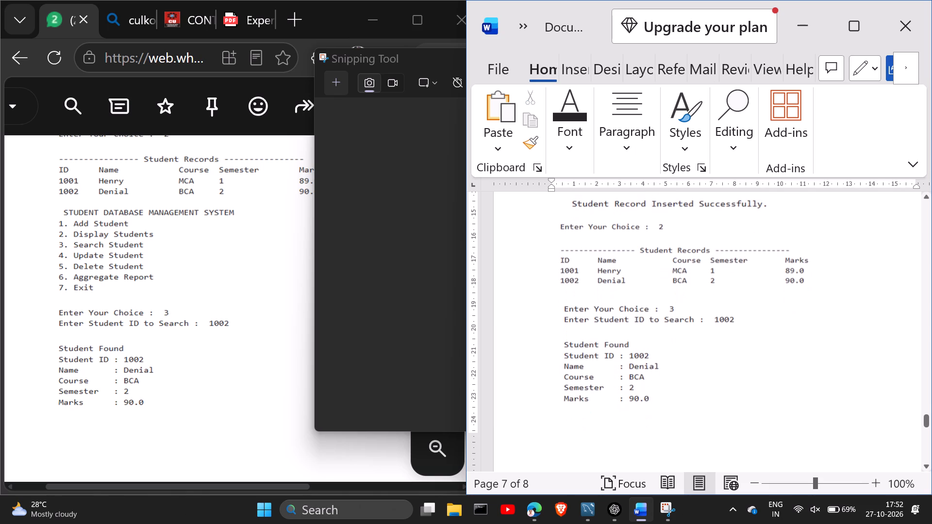
{"action": "key", "text": "Return"}
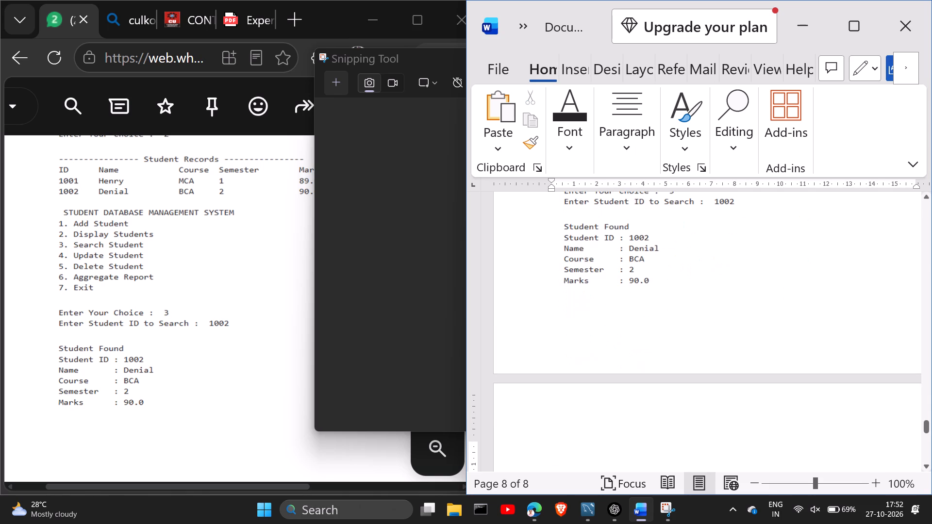
{"action": "scroll", "coordinate": [261, 351], "scroll_direction": "down", "scroll_amount": 4}
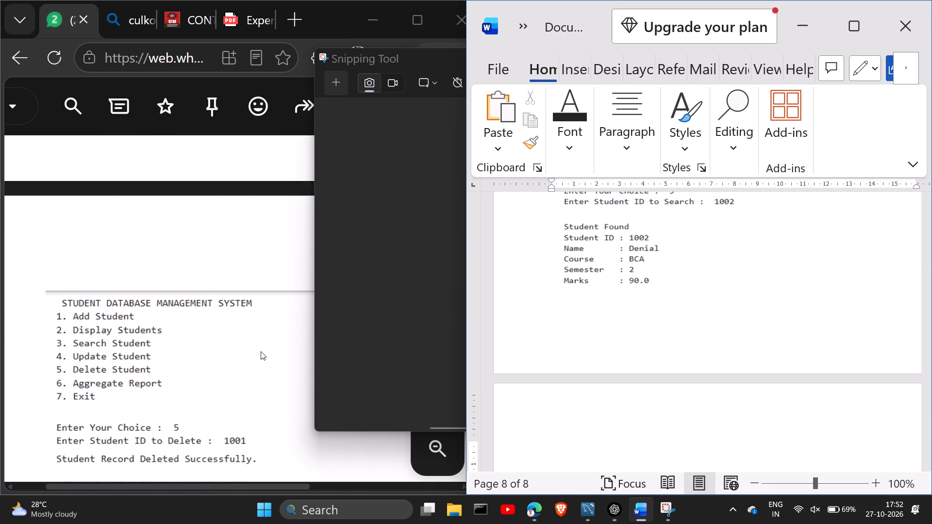
{"action": "scroll", "coordinate": [261, 351], "scroll_direction": "down", "scroll_amount": 3}
{"action": "scroll", "coordinate": [261, 351], "scroll_direction": "up", "scroll_amount": 1}
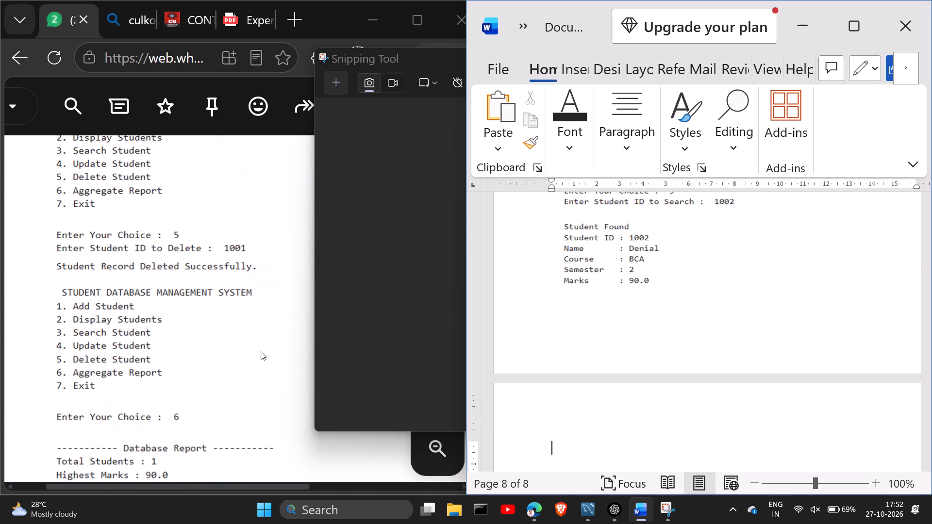
{"action": "key", "text": "Print"}
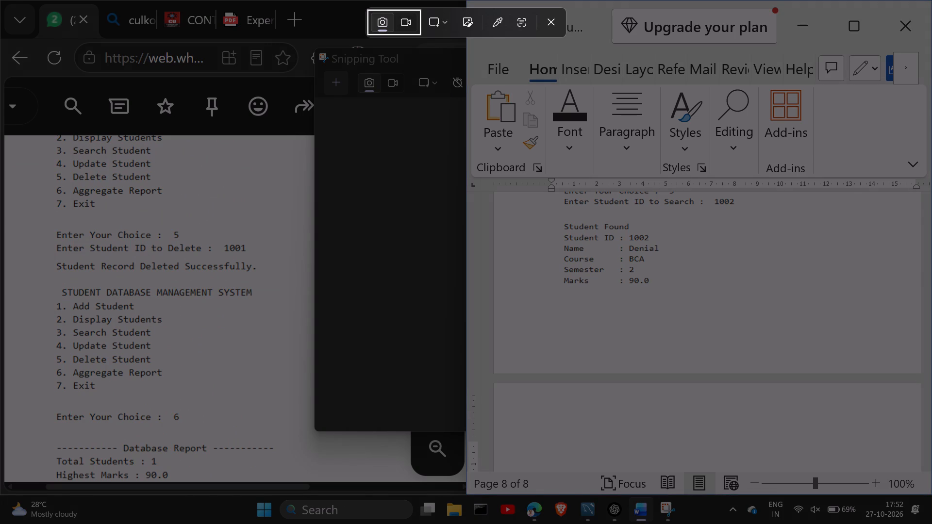
{"action": "left_click_drag", "start_coordinate": [35, 214], "coordinate": [265, 279]}
{"action": "left_click", "coordinate": [789, 313]}
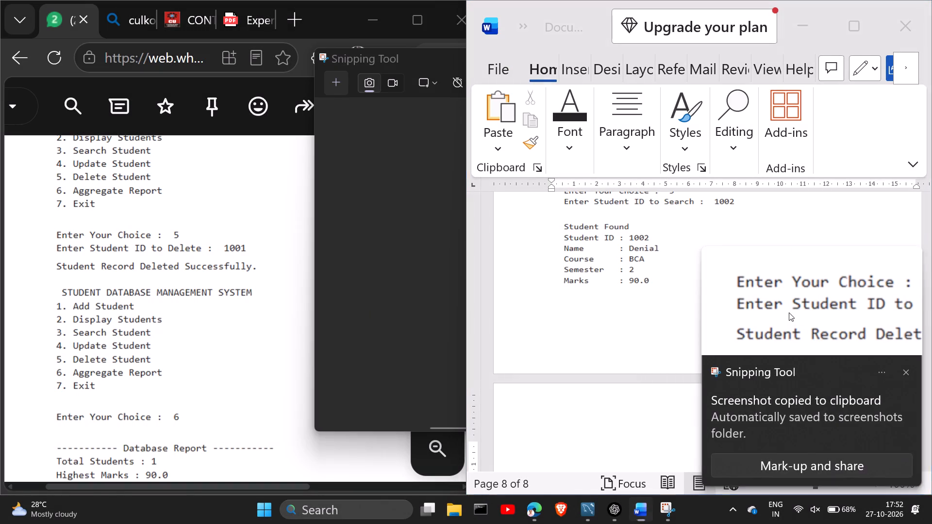
{"action": "left_click", "coordinate": [614, 339]}
{"action": "key", "text": "ctrl+c"}
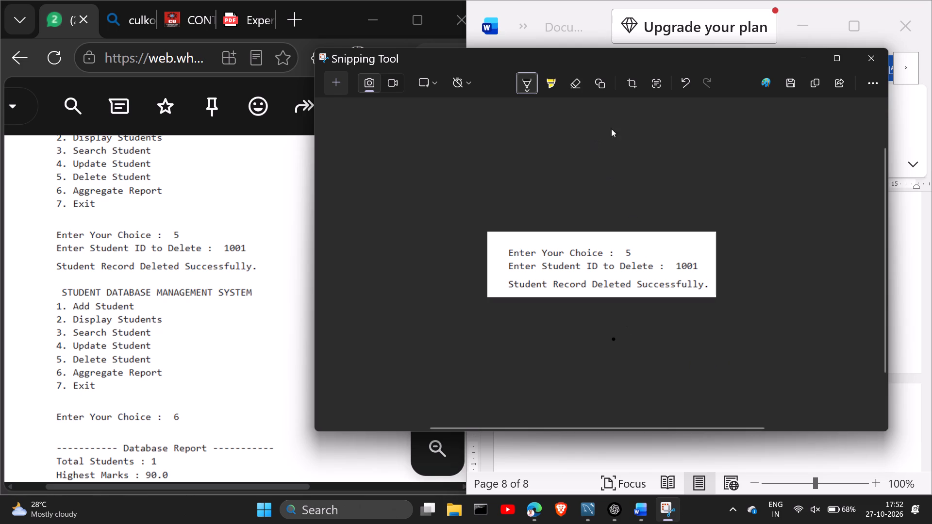
{"action": "left_click", "coordinate": [690, 77]}
{"action": "key", "text": "ctrl+c"}
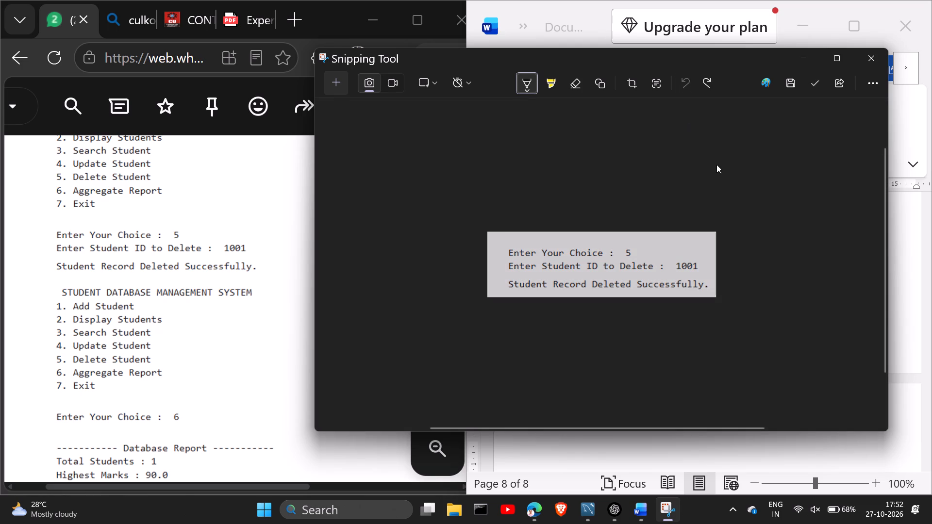
{"action": "left_click", "coordinate": [905, 441]}
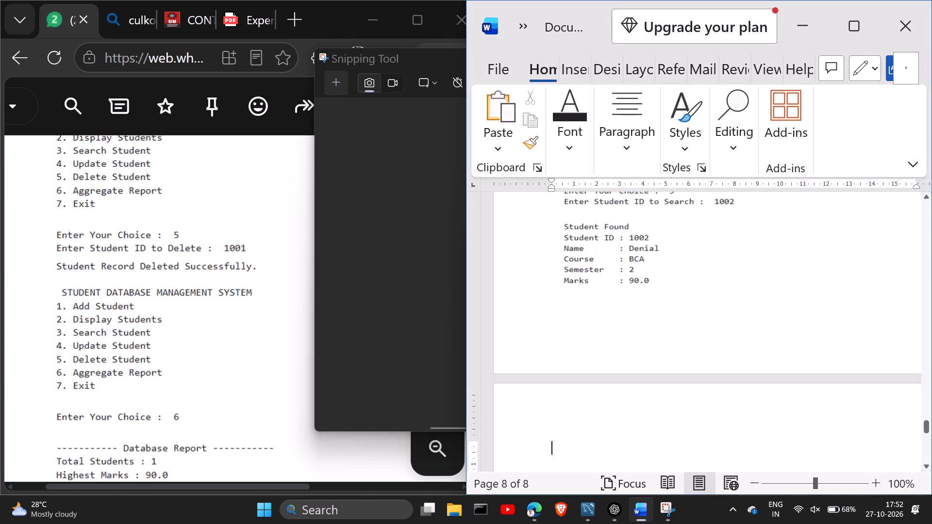
{"action": "key", "text": "ctrl+v"}
Snip the choice 6 Database Report block from the browser image and paste it after the choice 5 output in Word.
{"action": "scroll", "coordinate": [190, 404], "scroll_direction": "down", "scroll_amount": 3}
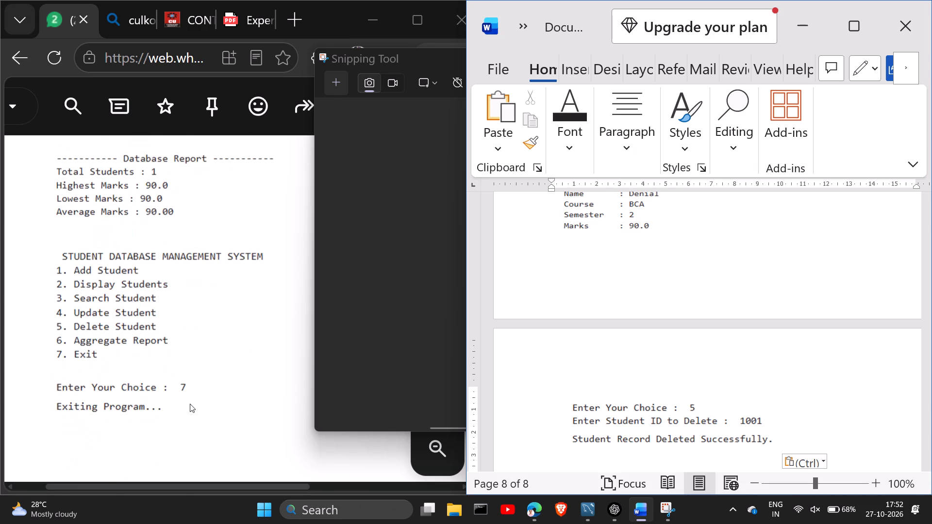
{"action": "scroll", "coordinate": [190, 404], "scroll_direction": "up", "scroll_amount": 1}
{"action": "key", "text": "Print"}
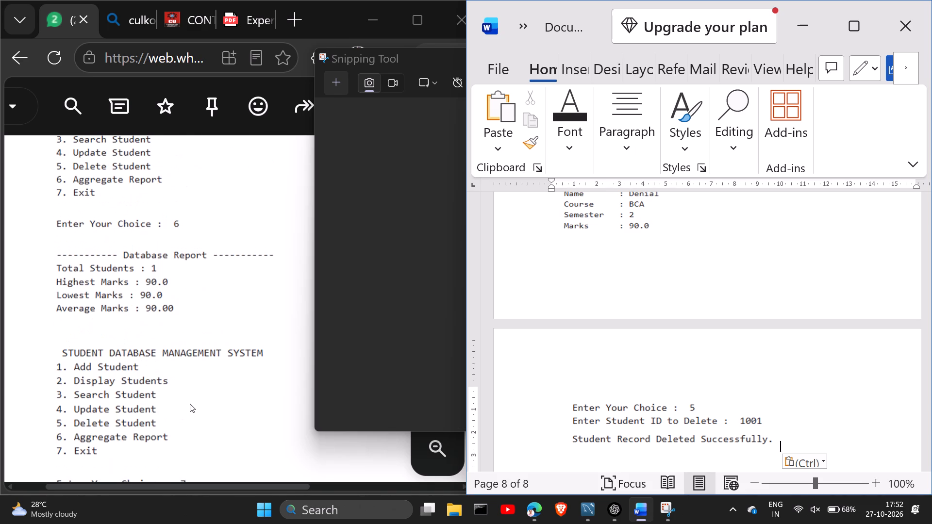
{"action": "left_click_drag", "start_coordinate": [26, 204], "coordinate": [271, 327]}
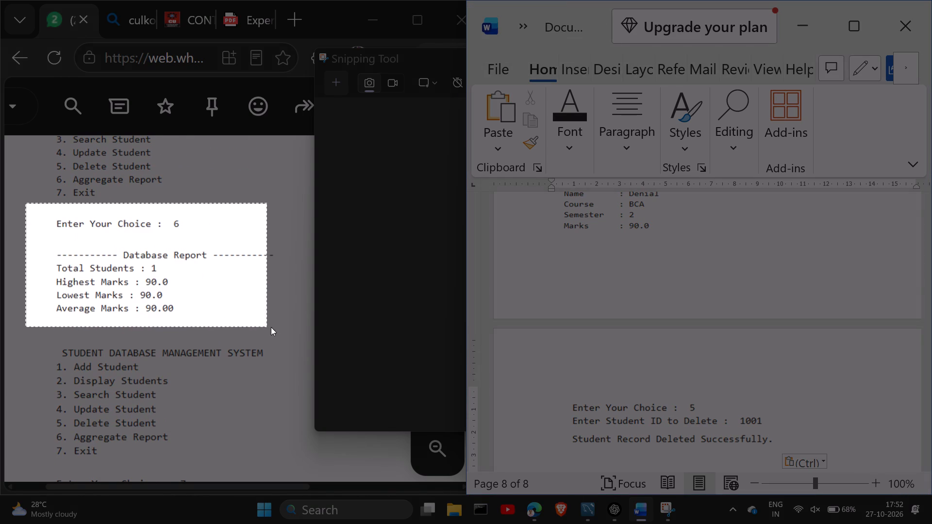
{"action": "left_click_drag", "start_coordinate": [271, 327], "coordinate": [286, 327]}
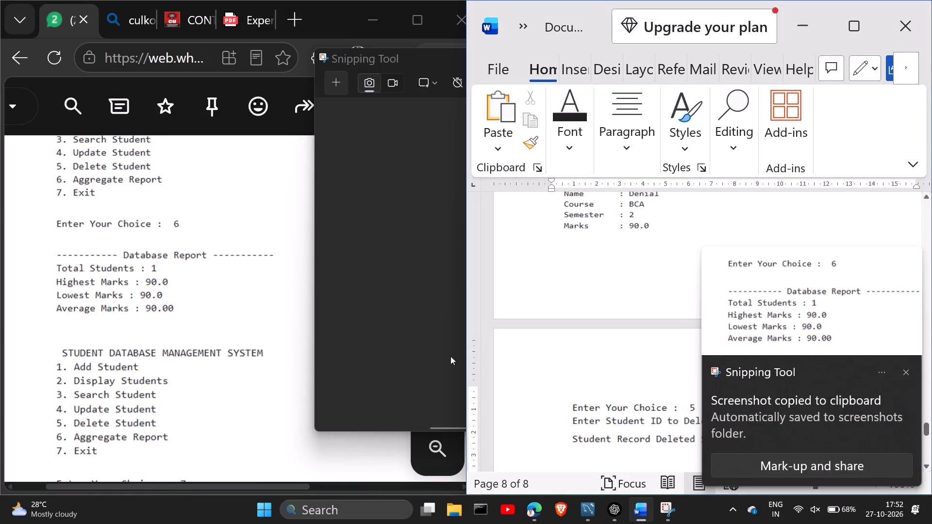
{"action": "left_click", "coordinate": [820, 402]}
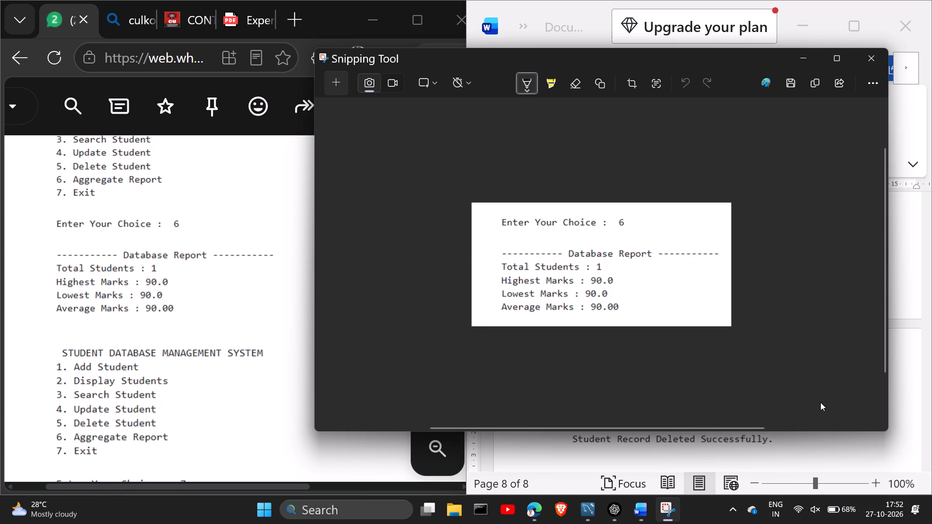
{"action": "key", "text": "ctrl+c"}
{"action": "left_click", "coordinate": [810, 444]}
{"action": "key", "text": "ctrl+v"}
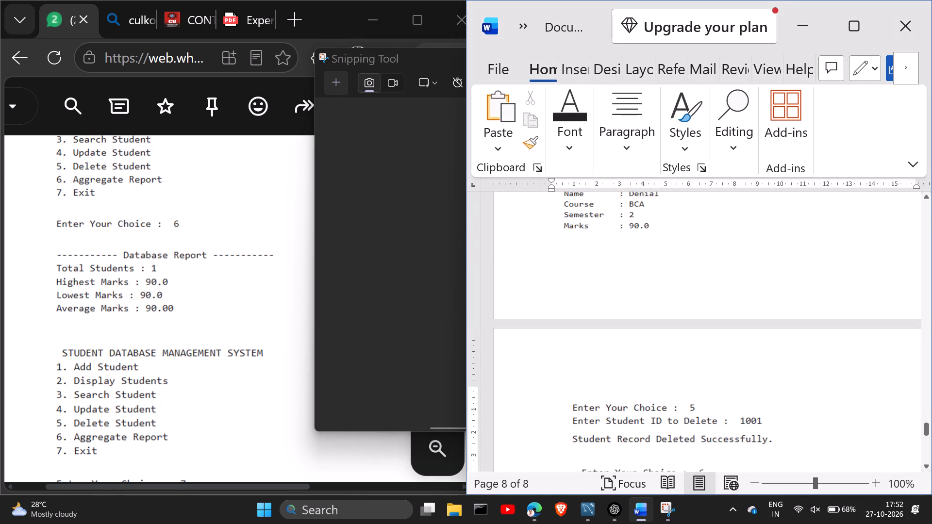
Snip the choice 7 Exiting Program output from the browser image and paste it after the Database Report output in Word.
{"action": "scroll", "coordinate": [190, 296], "scroll_direction": "down", "scroll_amount": 3}
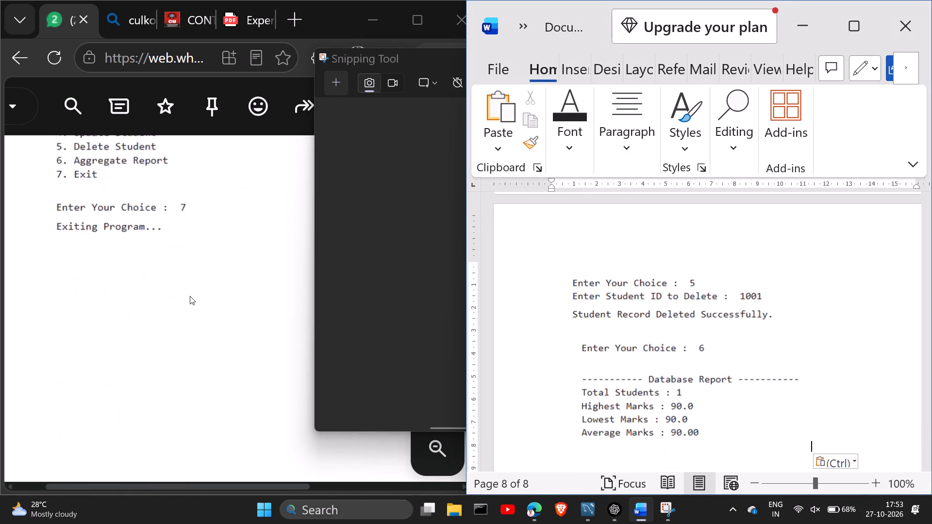
{"action": "scroll", "coordinate": [190, 296], "scroll_direction": "down", "scroll_amount": 1}
{"action": "scroll", "coordinate": [190, 296], "scroll_direction": "up", "scroll_amount": 2}
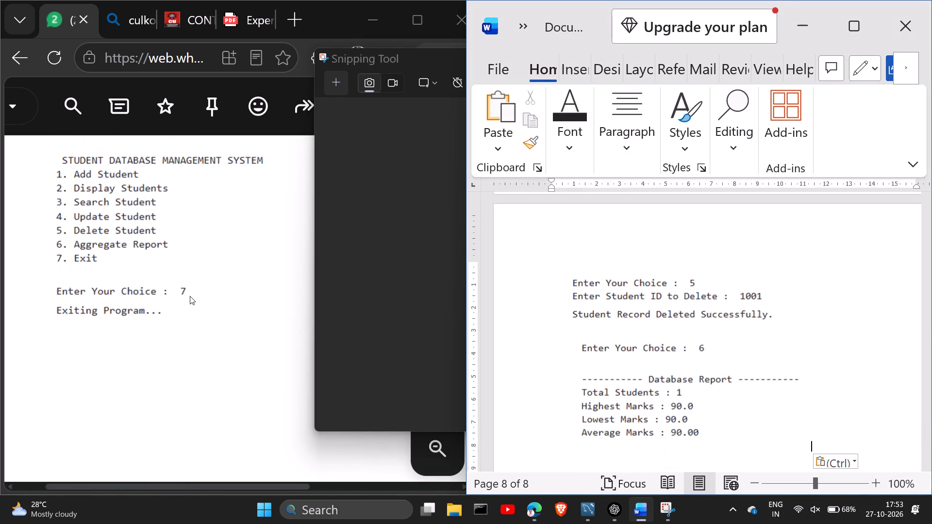
{"action": "key", "text": "Print"}
{"action": "left_click_drag", "start_coordinate": [41, 276], "coordinate": [210, 353]}
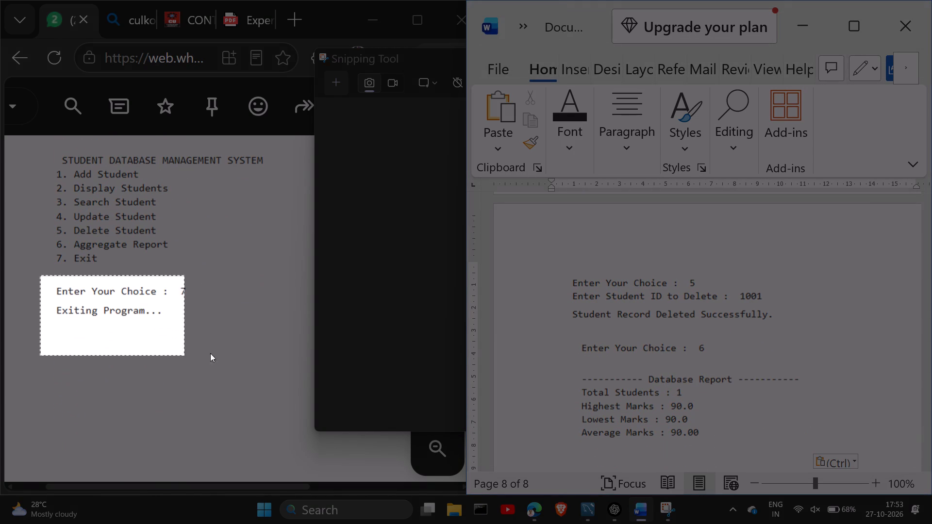
{"action": "left_click_drag", "start_coordinate": [210, 353], "coordinate": [223, 345]}
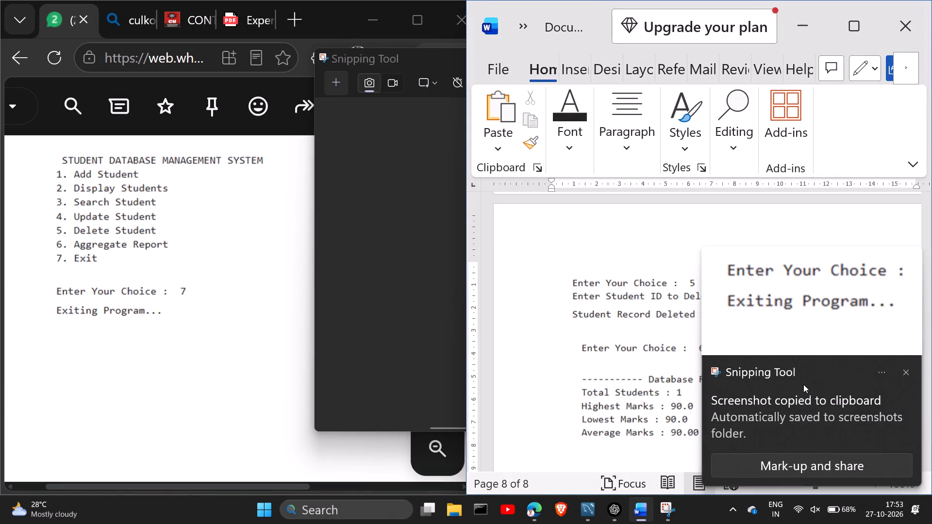
{"action": "left_click", "coordinate": [802, 384]}
{"action": "key", "text": "ctrl+c"}
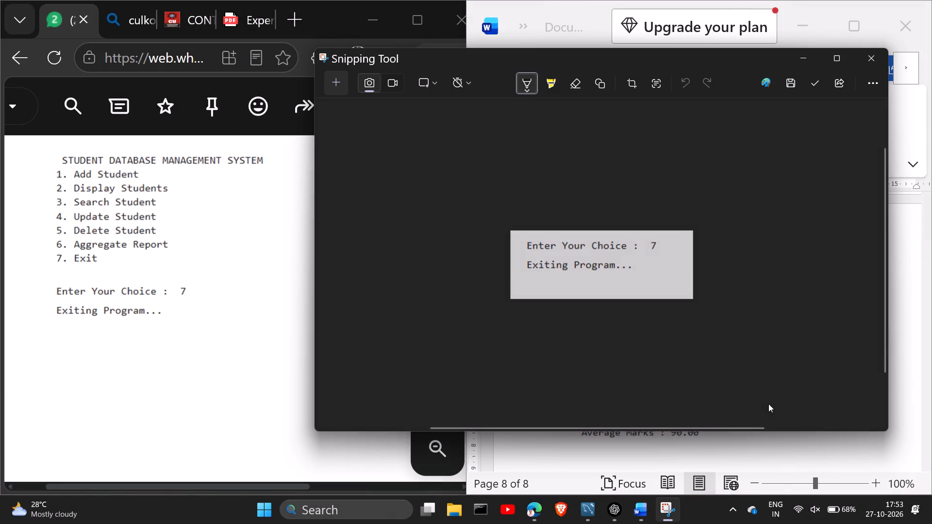
{"action": "left_click", "coordinate": [780, 450]}
{"action": "key", "text": "ctrl+v"}
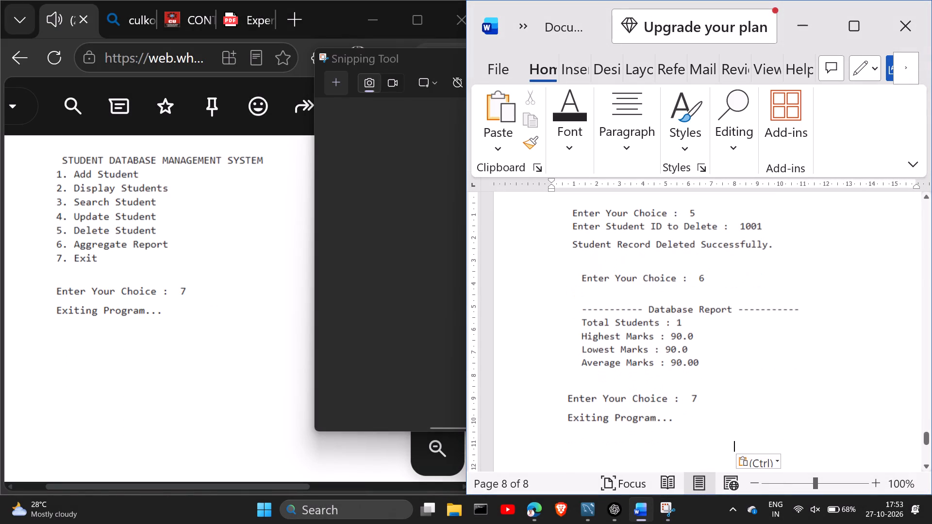
Save the document as a PDF named Experiment 7.pdf in the python experriments folder inside MCA AIsem1 on the Desktop.
{"action": "scroll", "coordinate": [659, 426], "scroll_direction": "down", "scroll_amount": 2}
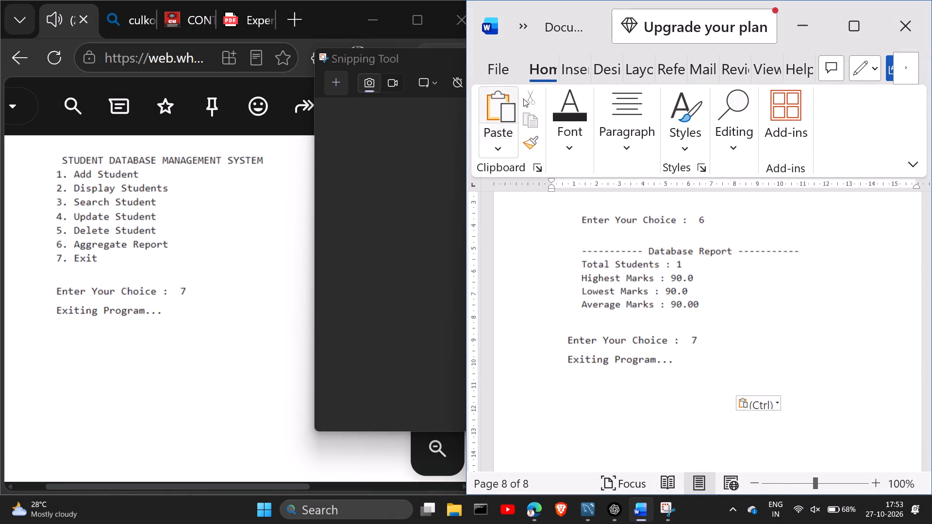
{"action": "left_click", "coordinate": [495, 70]}
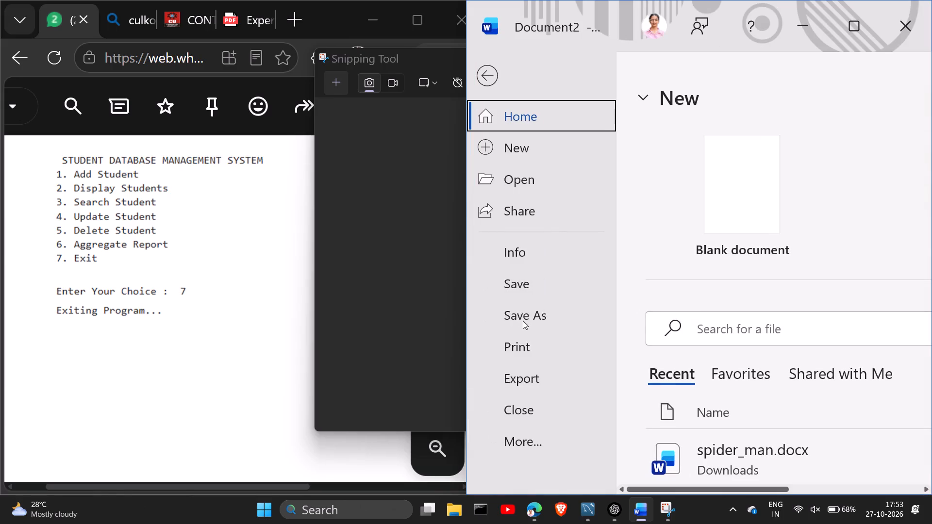
{"action": "left_click", "coordinate": [516, 310]}
{"action": "scroll", "coordinate": [716, 405], "scroll_direction": "down", "scroll_amount": 3}
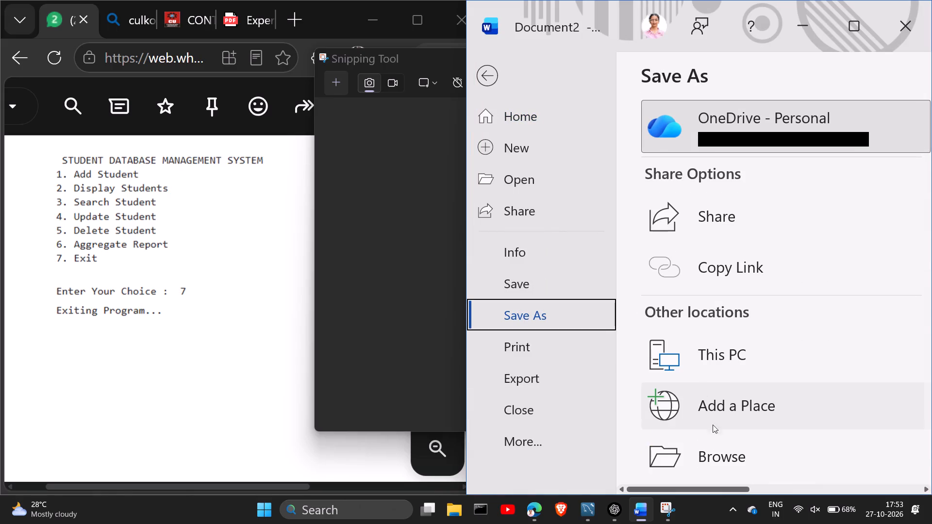
{"action": "left_click", "coordinate": [715, 451]}
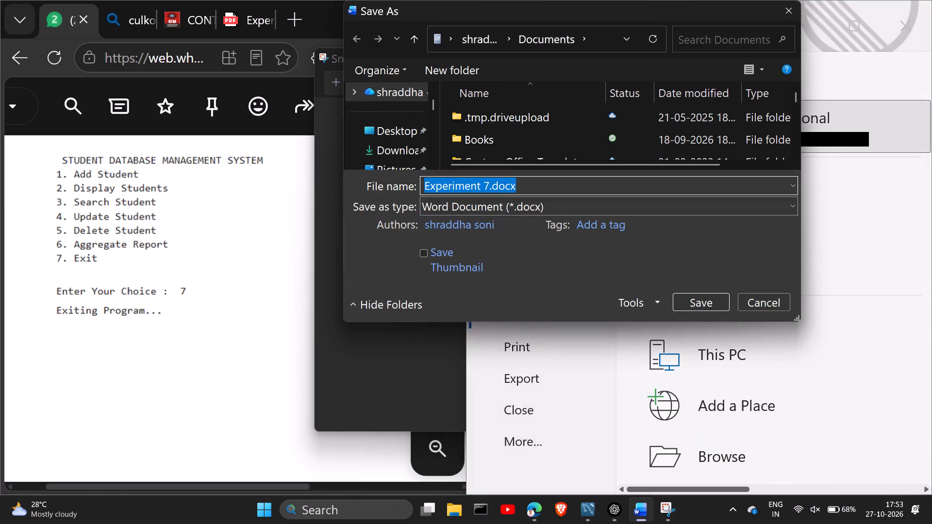
{"action": "left_click", "coordinate": [400, 129]}
{"action": "scroll", "coordinate": [517, 127], "scroll_direction": "down", "scroll_amount": 2}
{"action": "scroll", "coordinate": [564, 129], "scroll_direction": "down", "scroll_amount": 1}
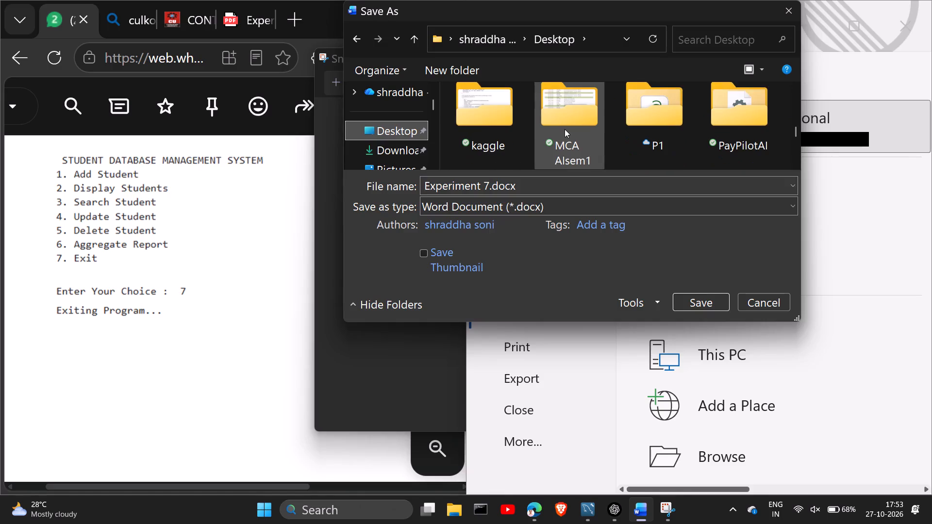
{"action": "scroll", "coordinate": [565, 129], "scroll_direction": "down", "scroll_amount": 2}
{"action": "scroll", "coordinate": [565, 129], "scroll_direction": "up", "scroll_amount": 3}
{"action": "scroll", "coordinate": [565, 131], "scroll_direction": "down", "scroll_amount": 1}
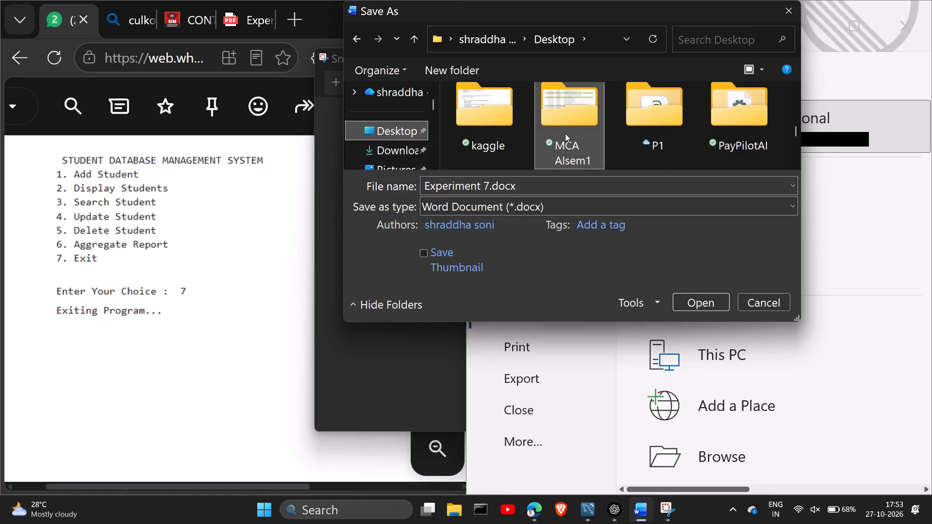
{"action": "left_click", "coordinate": [565, 133]}
{"action": "left_click", "coordinate": [565, 133]}
{"action": "left_click", "coordinate": [565, 133]}
{"action": "left_click", "coordinate": [565, 133]}
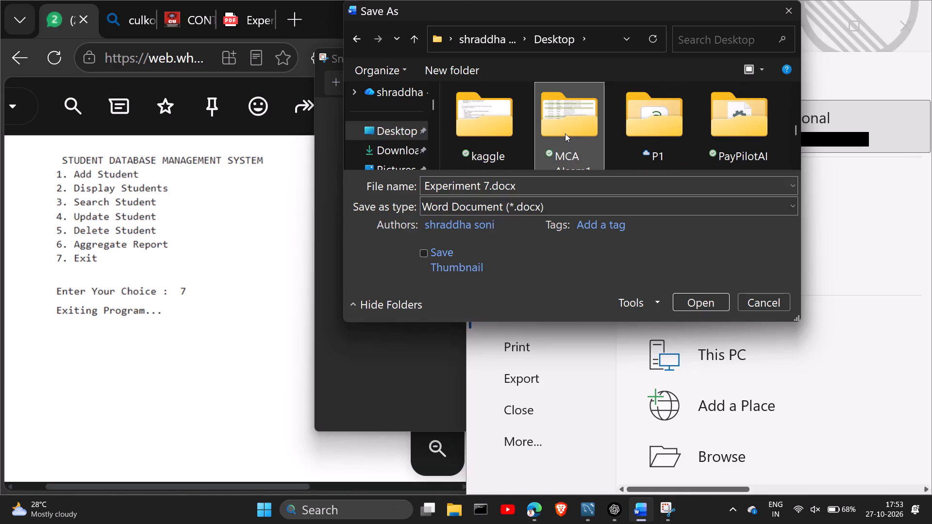
{"action": "left_click", "coordinate": [565, 133]}
{"action": "scroll", "coordinate": [506, 139], "scroll_direction": "down", "scroll_amount": 1}
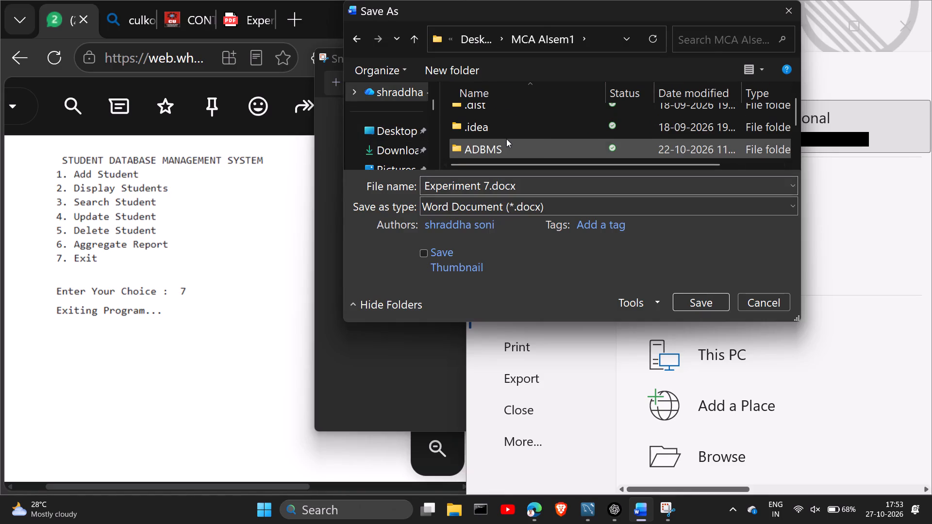
{"action": "scroll", "coordinate": [506, 143], "scroll_direction": "down", "scroll_amount": 2}
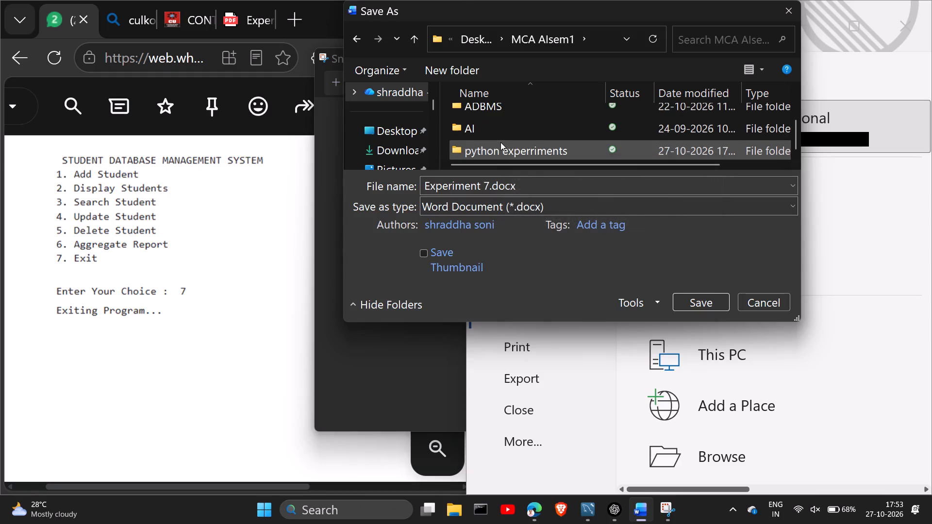
{"action": "double_click", "coordinate": [500, 144]}
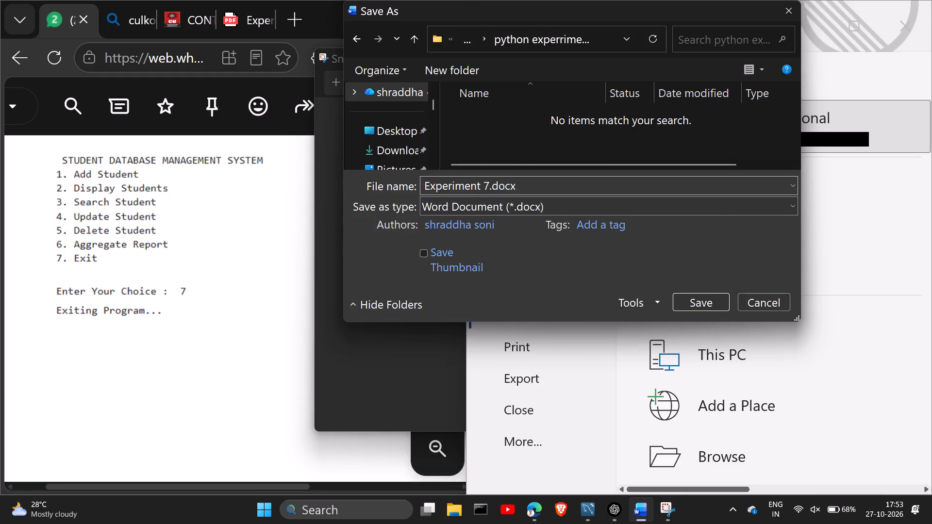
{"action": "left_click", "coordinate": [529, 203]}
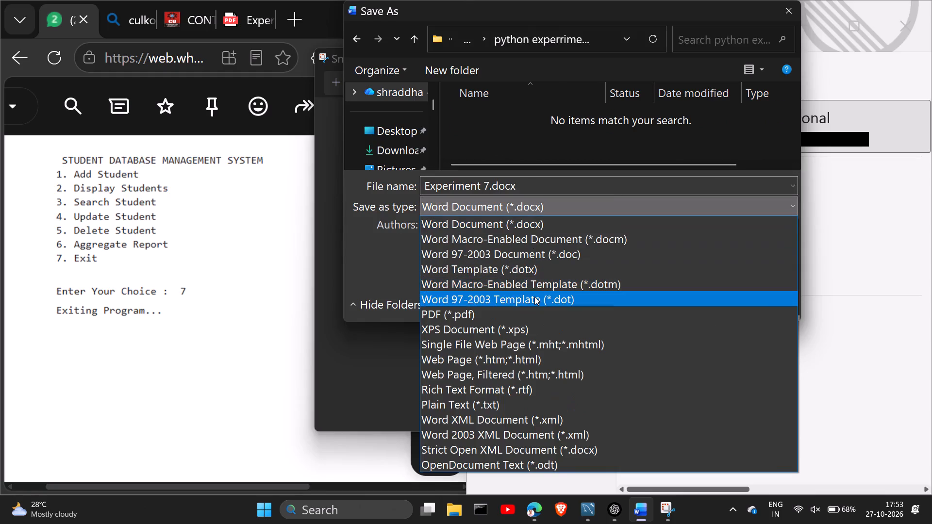
{"action": "left_click", "coordinate": [534, 308]}
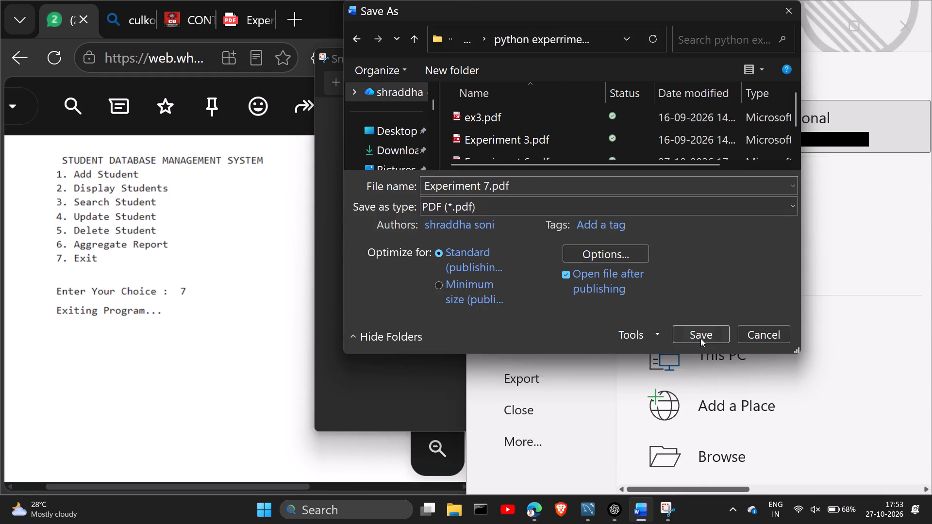
{"action": "left_click", "coordinate": [700, 338]}
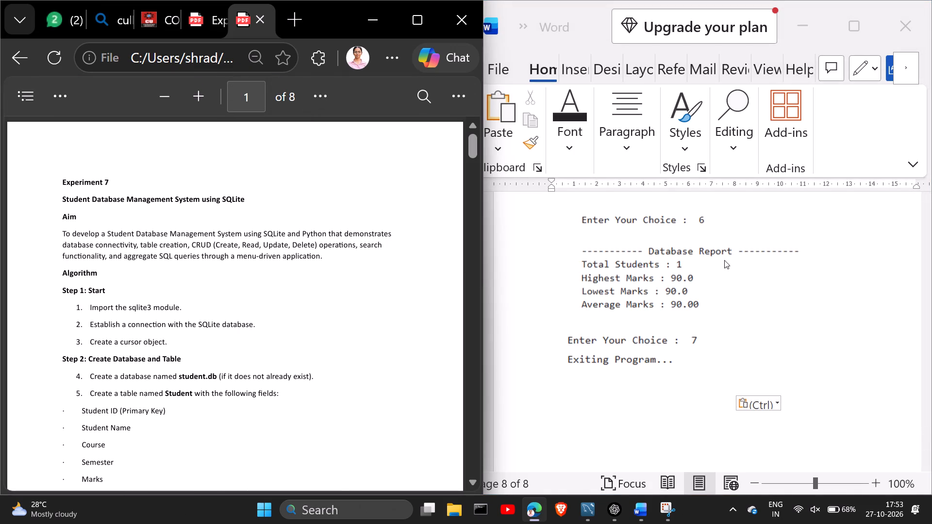
Create a new blank document from the Experiment 7 Word window.
{"action": "scroll", "coordinate": [699, 274], "scroll_direction": "down", "scroll_amount": 1}
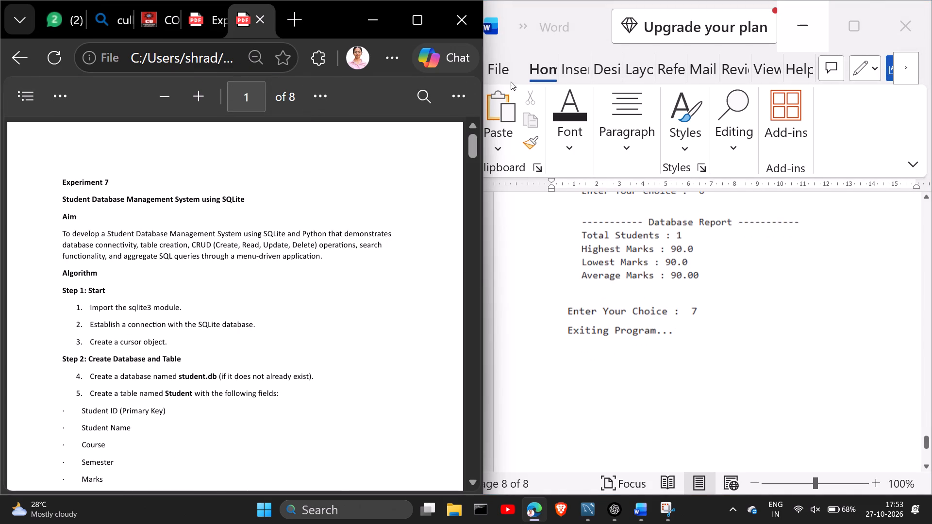
{"action": "left_click", "coordinate": [482, 60]}
{"action": "left_click", "coordinate": [498, 69]}
{"action": "left_click", "coordinate": [497, 79]}
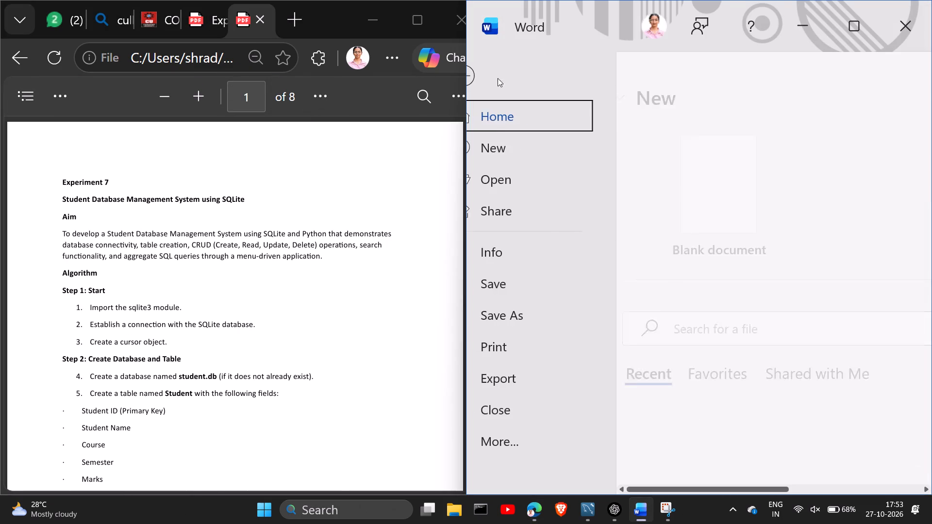
{"action": "left_click", "coordinate": [722, 167]}
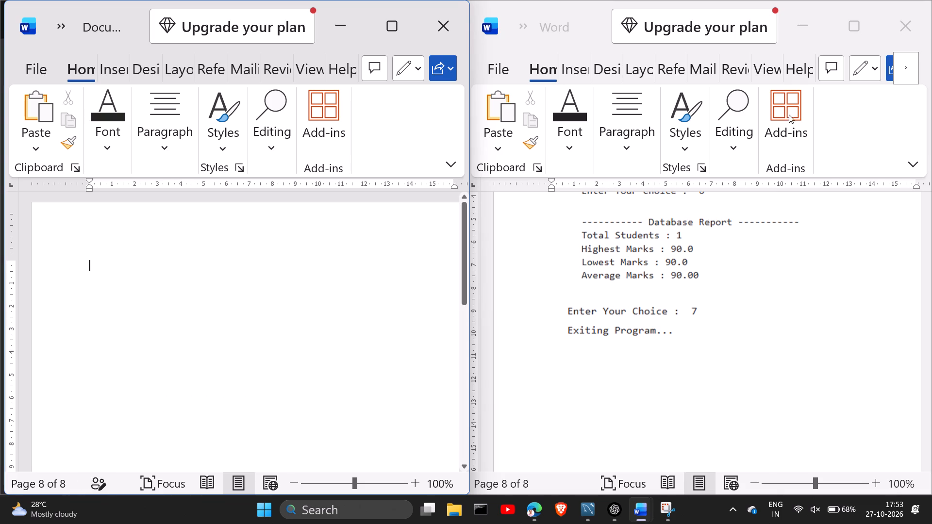
Minimize the Experiment 7 Word window and snap the new blank document to the left half of the screen.
{"action": "left_click", "coordinate": [808, 27]}
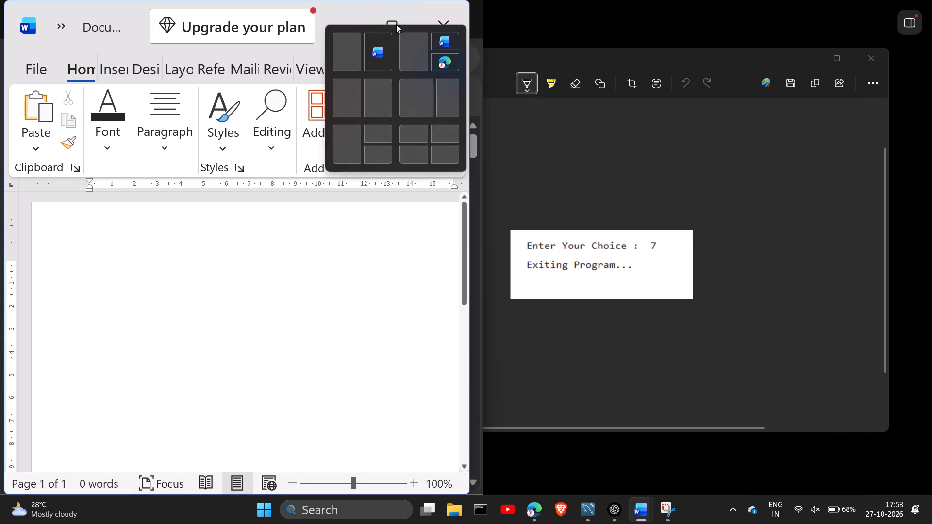
{"action": "left_click", "coordinate": [353, 59]}
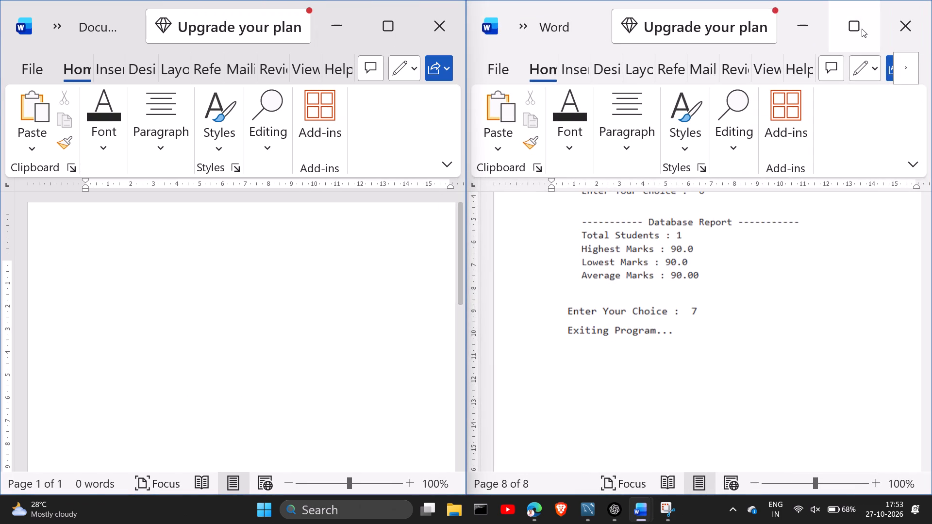
Close the Experiment 7 Word document without saving it as a Word file, and close the Snipping Tool.
{"action": "left_click", "coordinate": [906, 23]}
{"action": "left_click", "coordinate": [785, 377]}
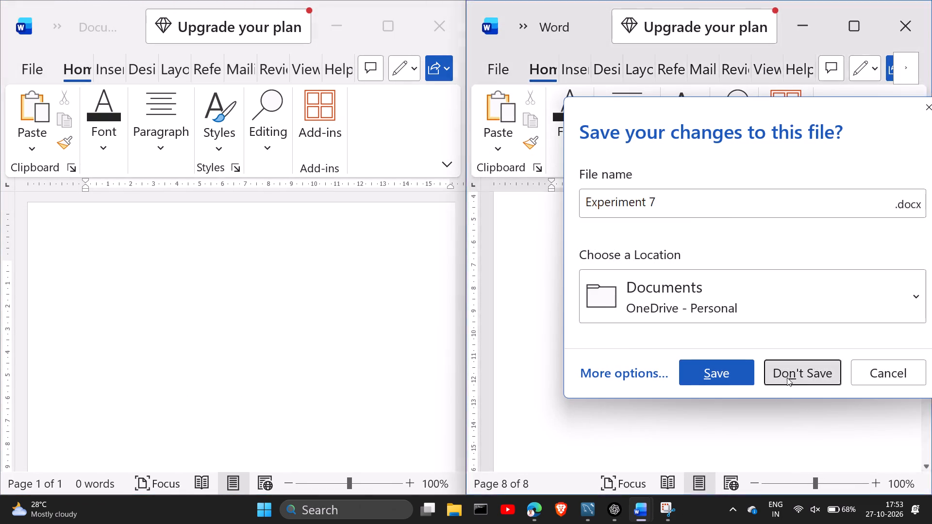
{"action": "left_click", "coordinate": [860, 68]}
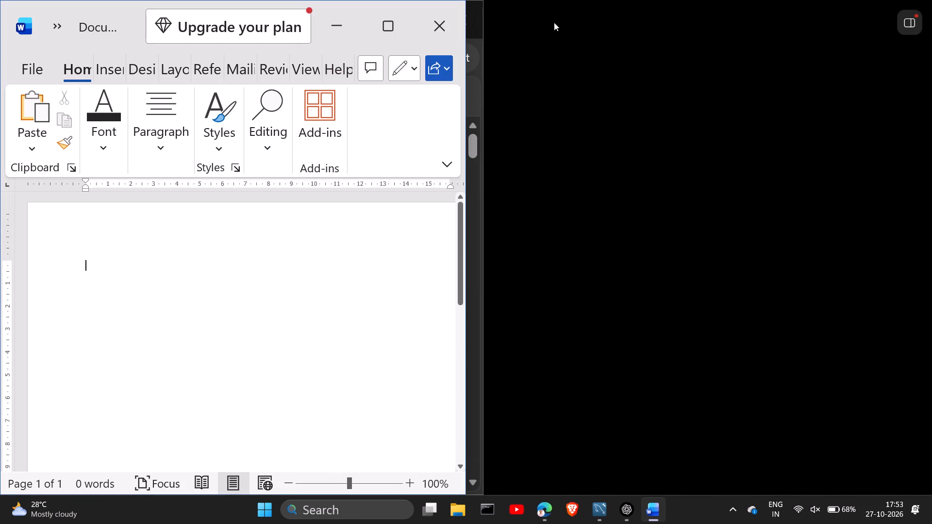
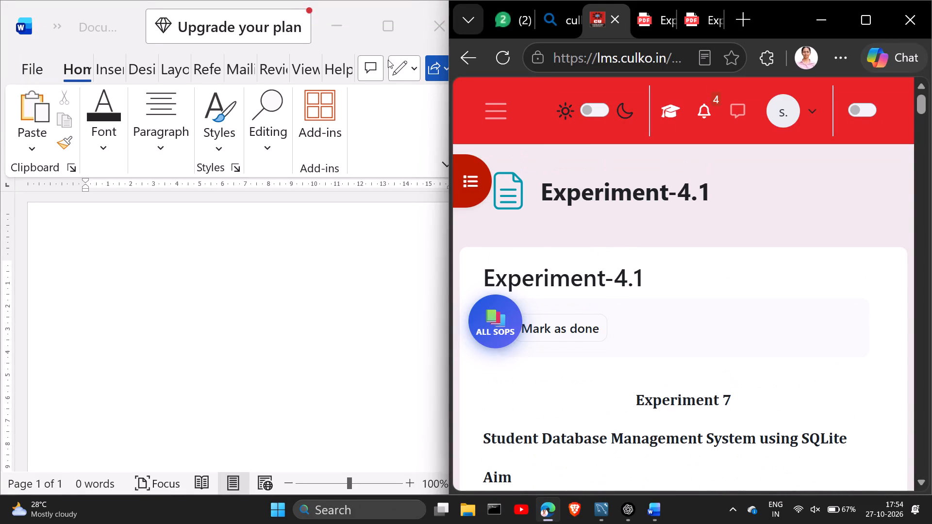
In Microsoft Edge, return from the Experiment-4.1 page to the course page and open Chapter 4.2.
{"action": "left_click", "coordinate": [464, 57]}
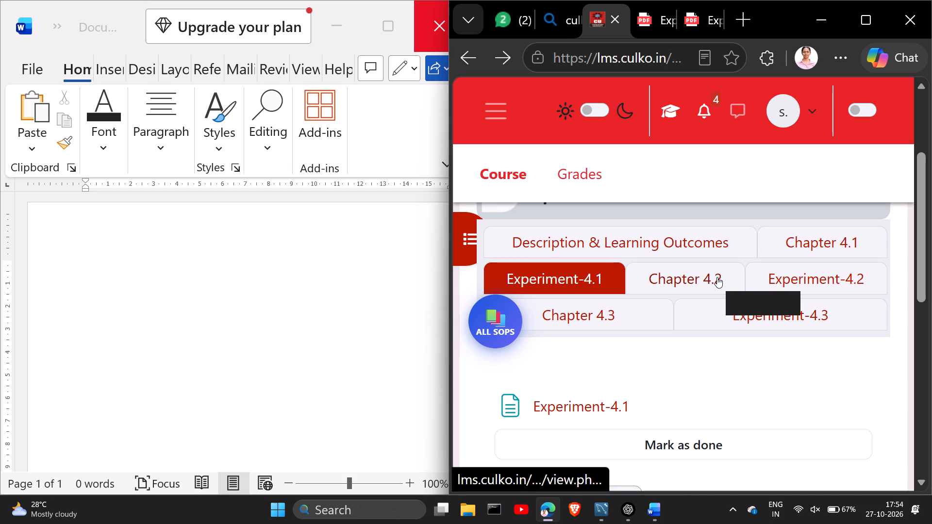
{"action": "left_click", "coordinate": [717, 278]}
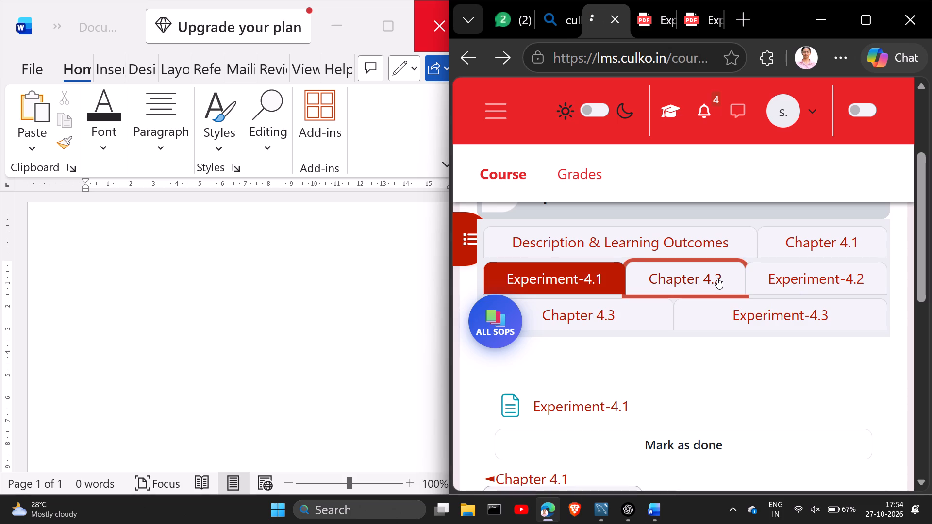
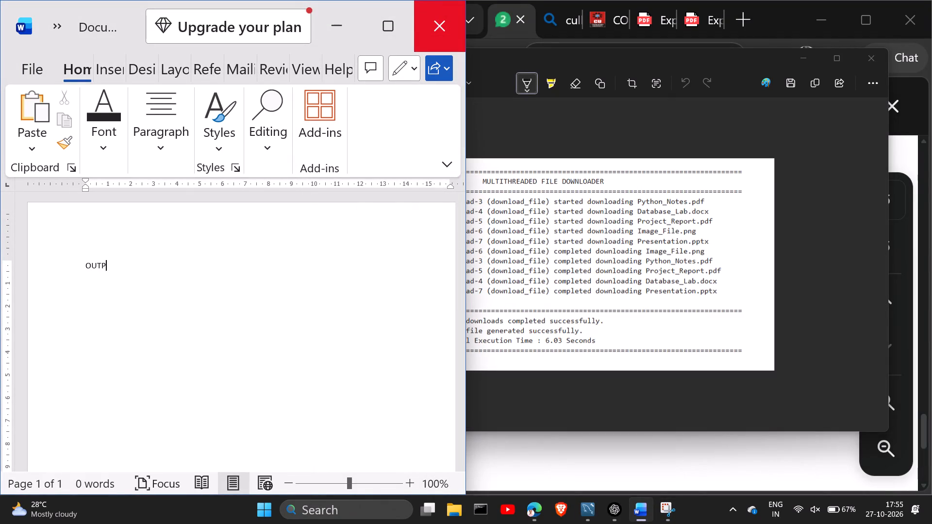
In Word, finish the heading so it reads "OUTPUT:-" and format it bold at 14 pt.
{"action": "type", "text": "UT"}
{"action": "key", "text": "ctrl+a"}
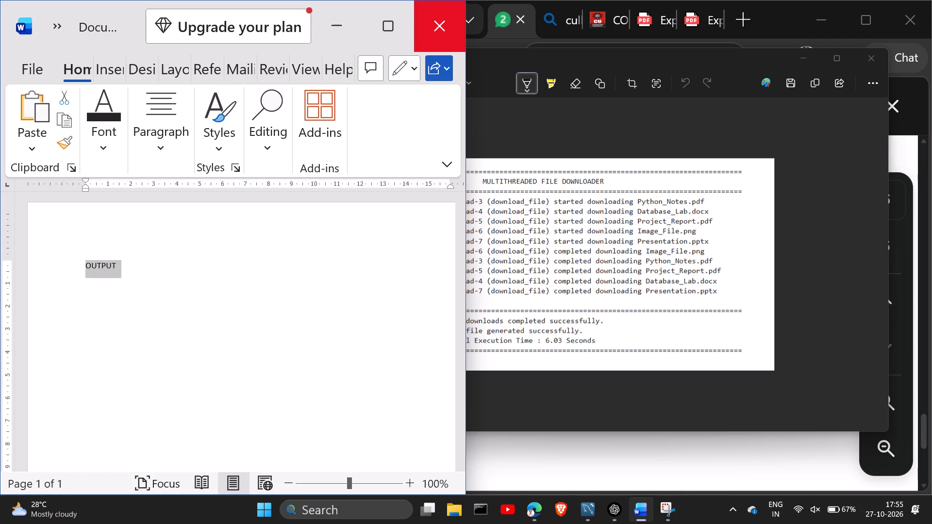
{"action": "key", "text": "ctrl+shift+b"}
{"action": "right_click", "coordinate": [106, 269]}
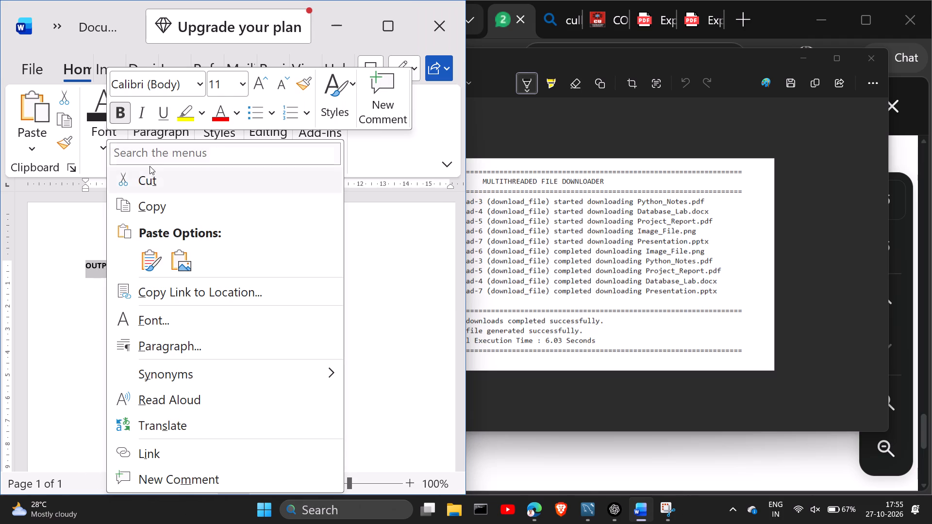
{"action": "left_click", "coordinate": [234, 87]}
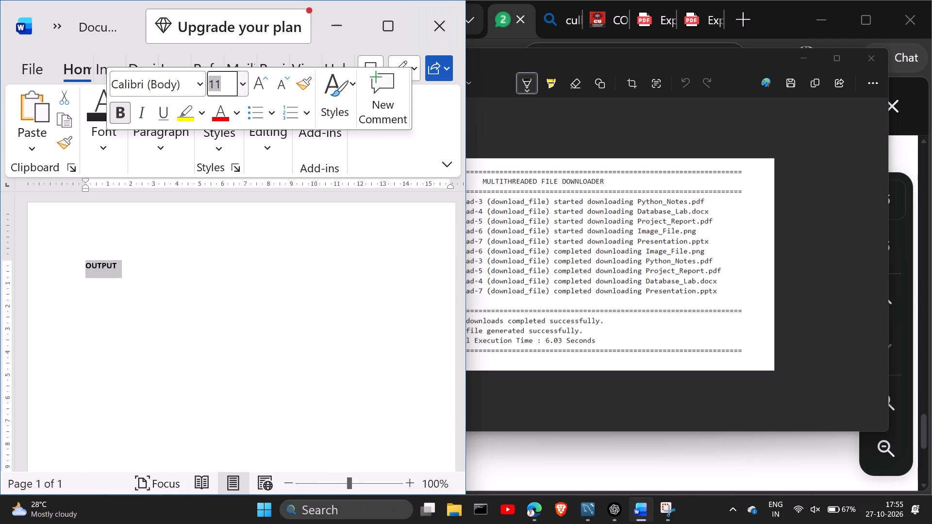
{"action": "type", "text": "14"}
{"action": "key", "text": "Return"}
{"action": "left_click", "coordinate": [190, 254]}
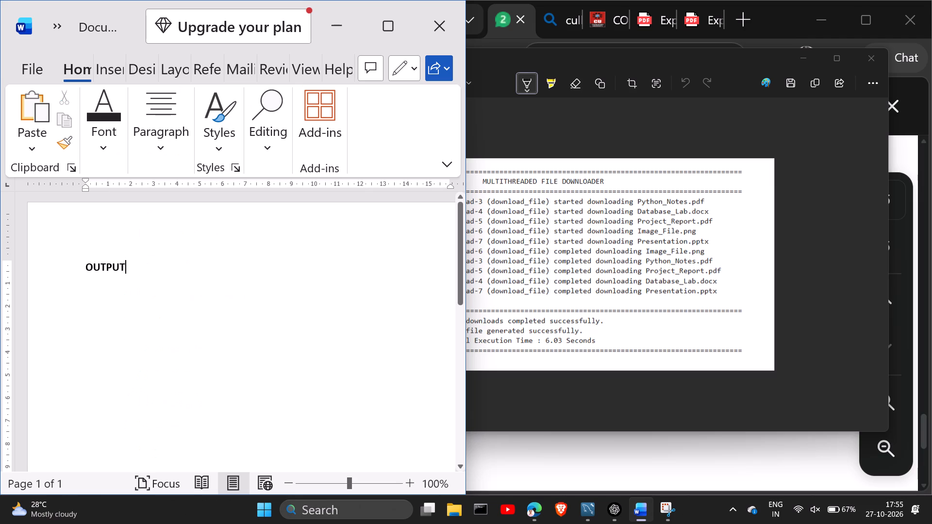
{"action": "type", "text": ":-"}
Paste the copied Multithreaded File Downloader output screenshot on a new line below the OUTPUT:- heading.
{"action": "key", "text": "Return"}
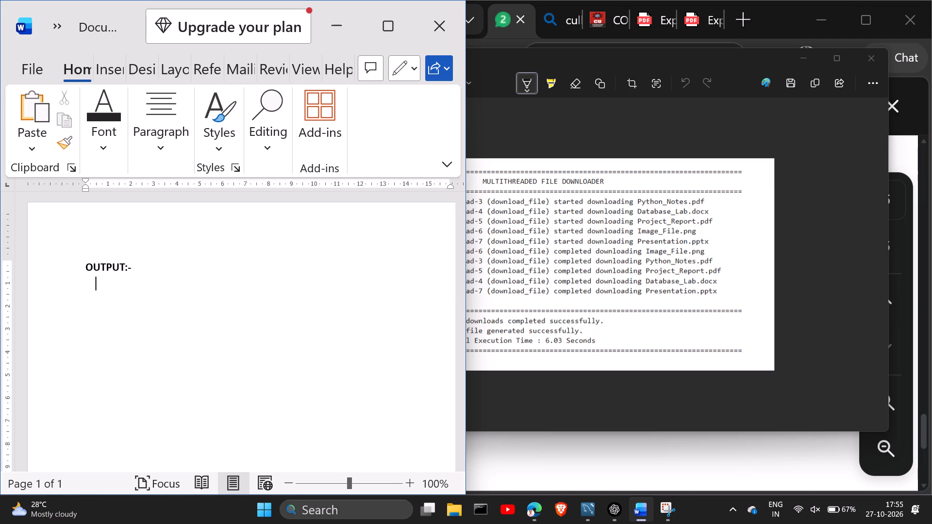
{"action": "key", "text": "ctrl+v"}
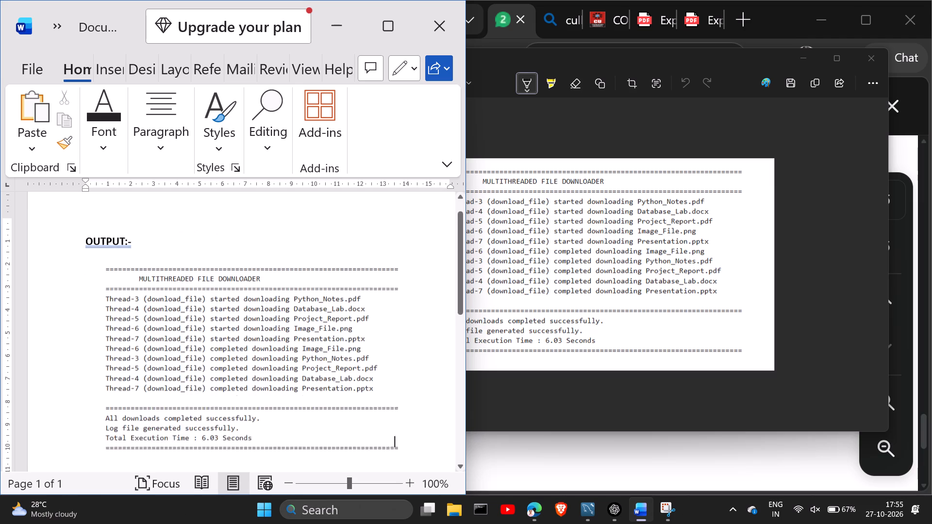
Insert an empty line above the OUTPUT:- heading and place the cursor on it.
{"action": "left_click", "coordinate": [80, 205]}
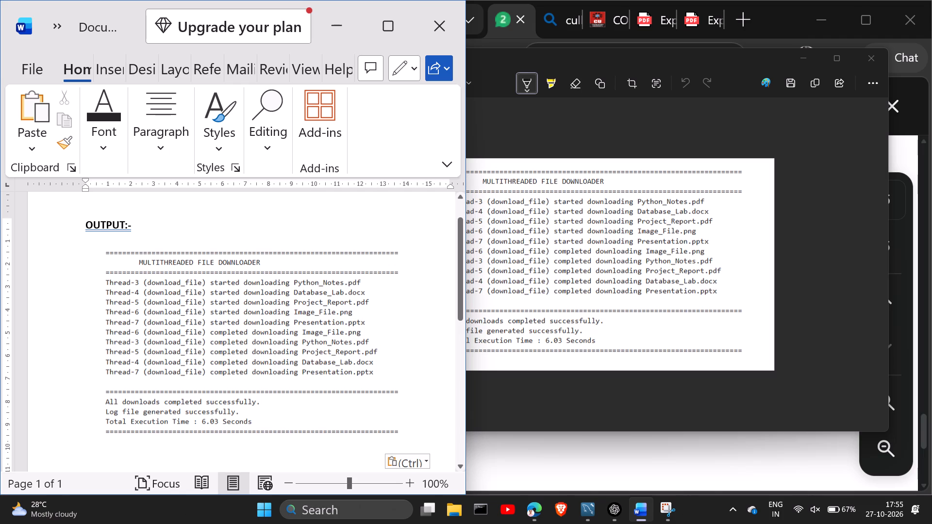
{"action": "key", "text": "Up"}
{"action": "key", "text": "Return"}
{"action": "key", "text": "Up"}
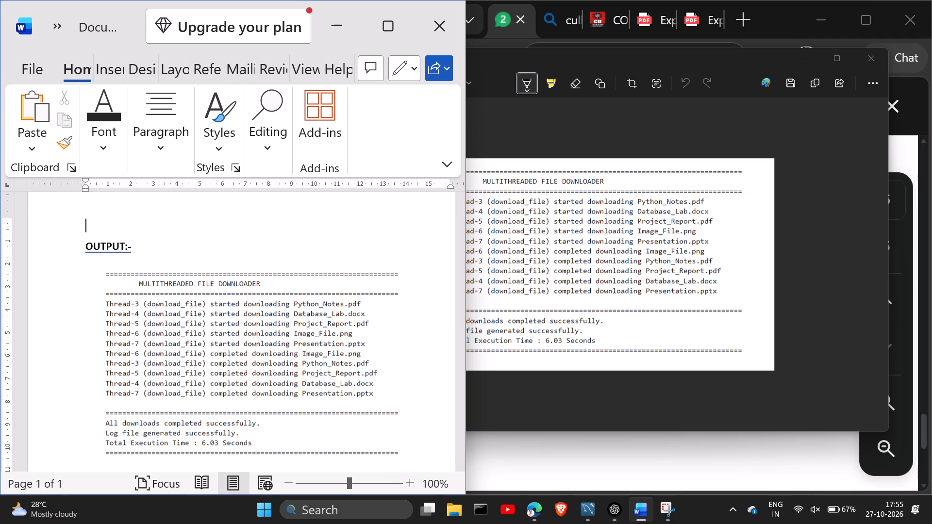